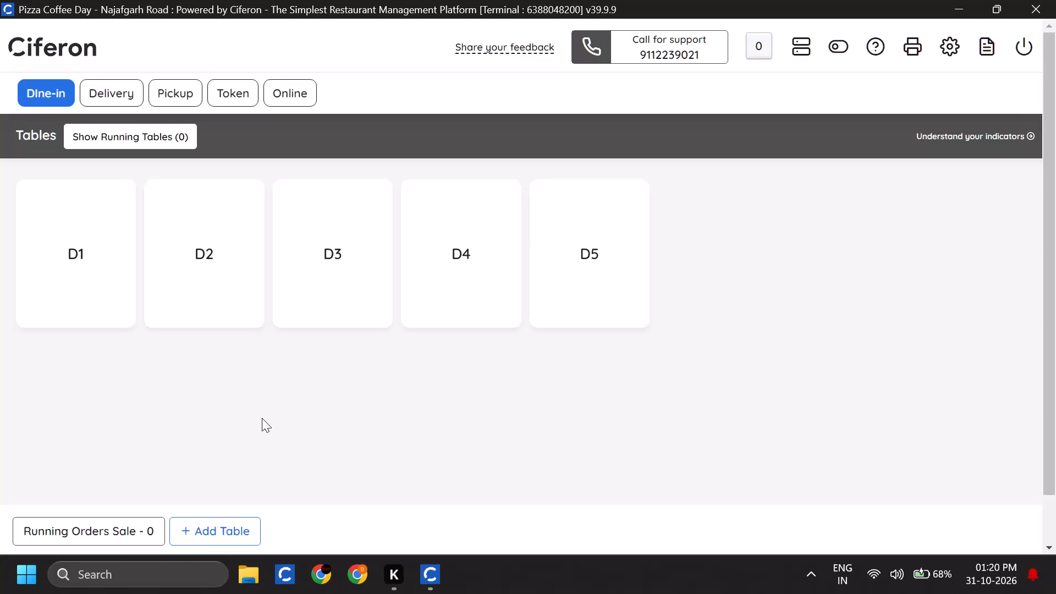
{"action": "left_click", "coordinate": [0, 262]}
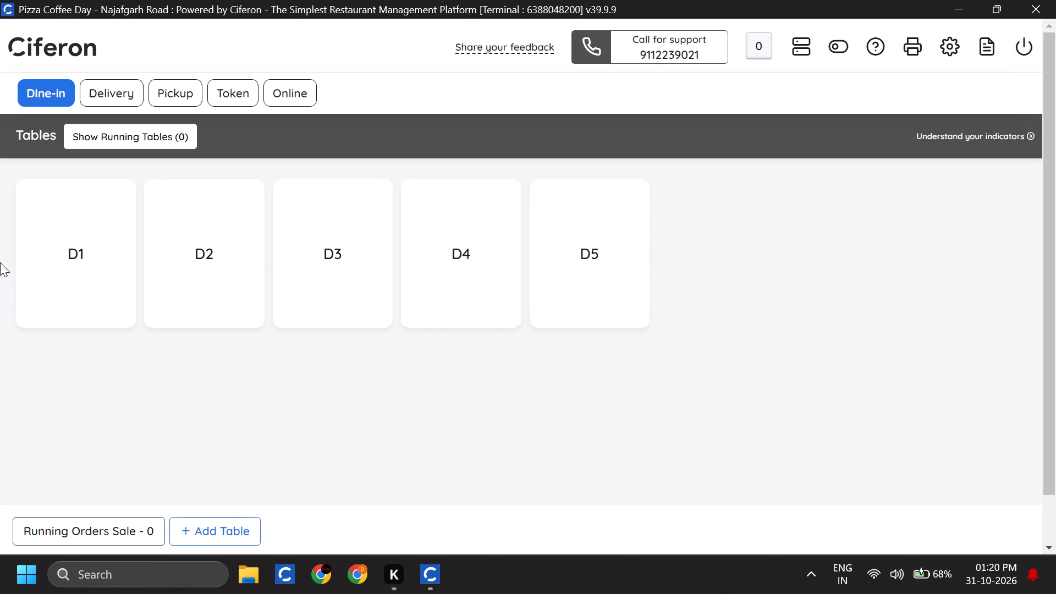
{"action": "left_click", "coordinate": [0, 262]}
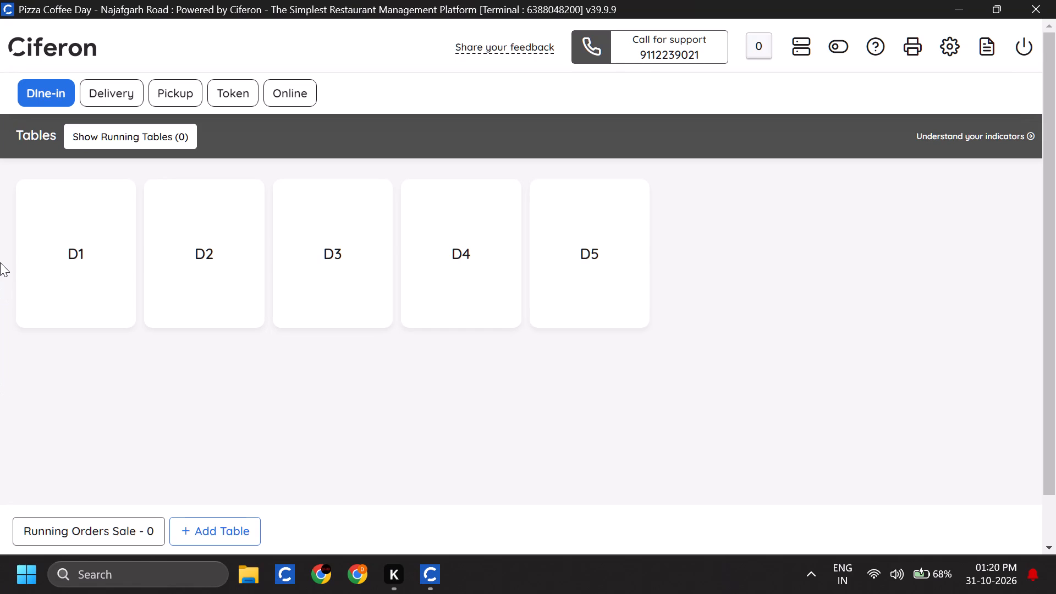
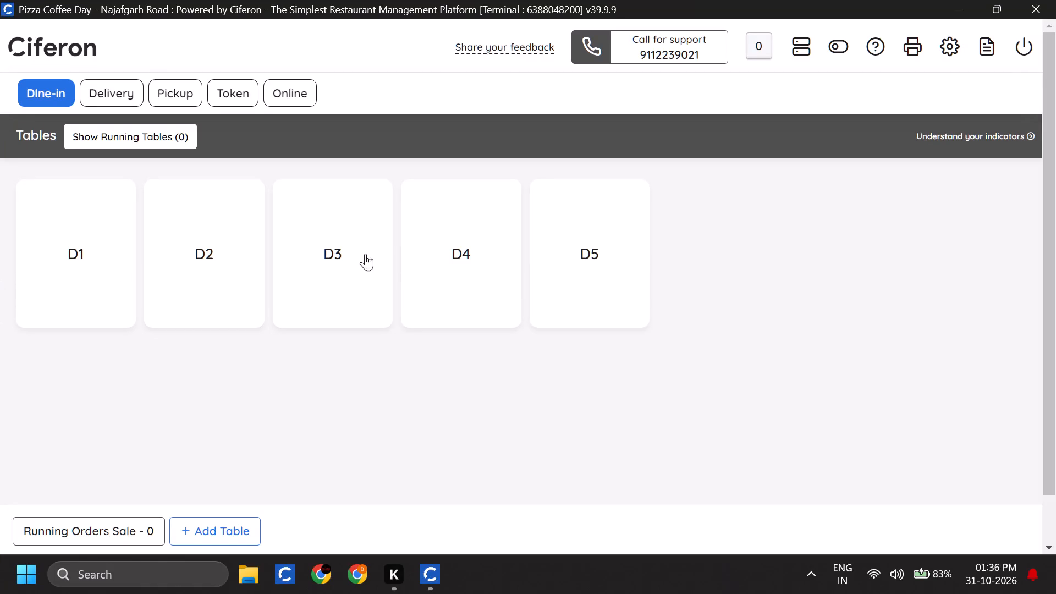
Open the order screen for dine-in table D4.
{"action": "left_click", "coordinate": [475, 265]}
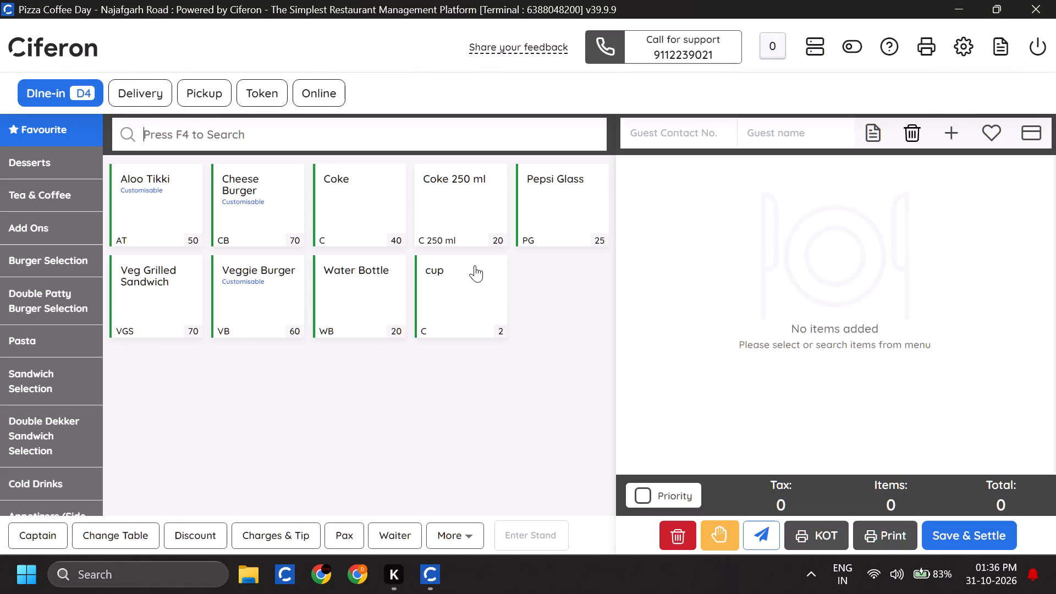
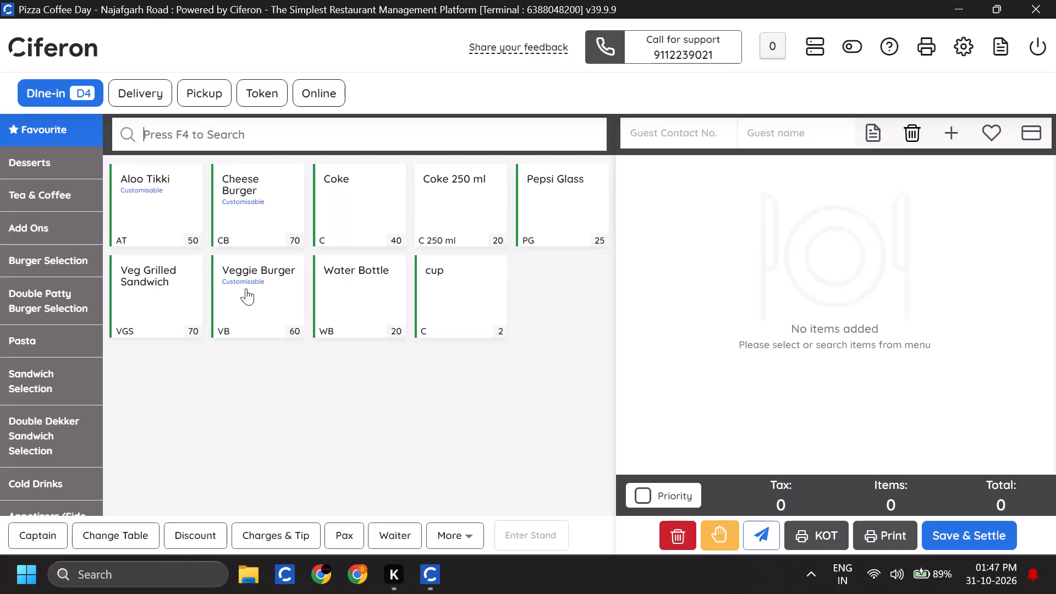
Add one White Sauce Pasta from the Pasta category to the table D4 order, without any add-ons.
{"action": "left_click", "coordinate": [54, 340]}
{"action": "left_click", "coordinate": [445, 199]}
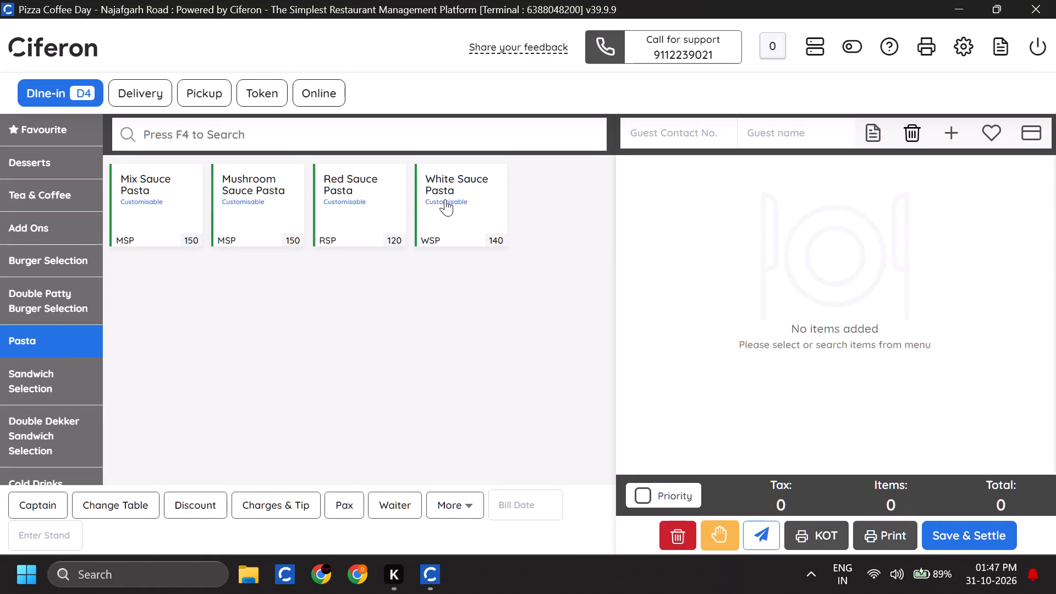
{"action": "left_click", "coordinate": [501, 395]}
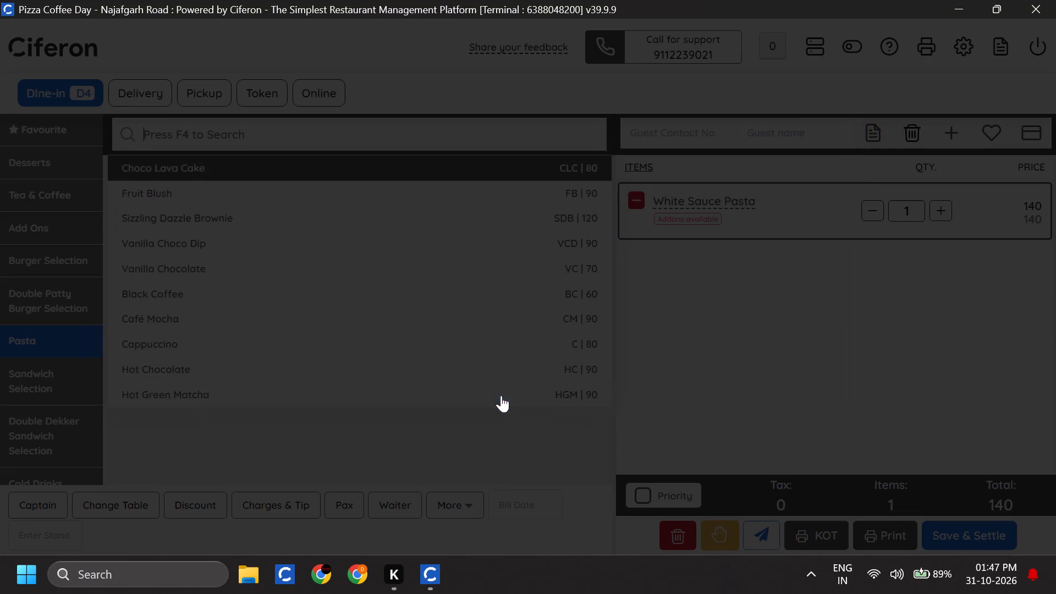
{"action": "left_click", "coordinate": [837, 352]}
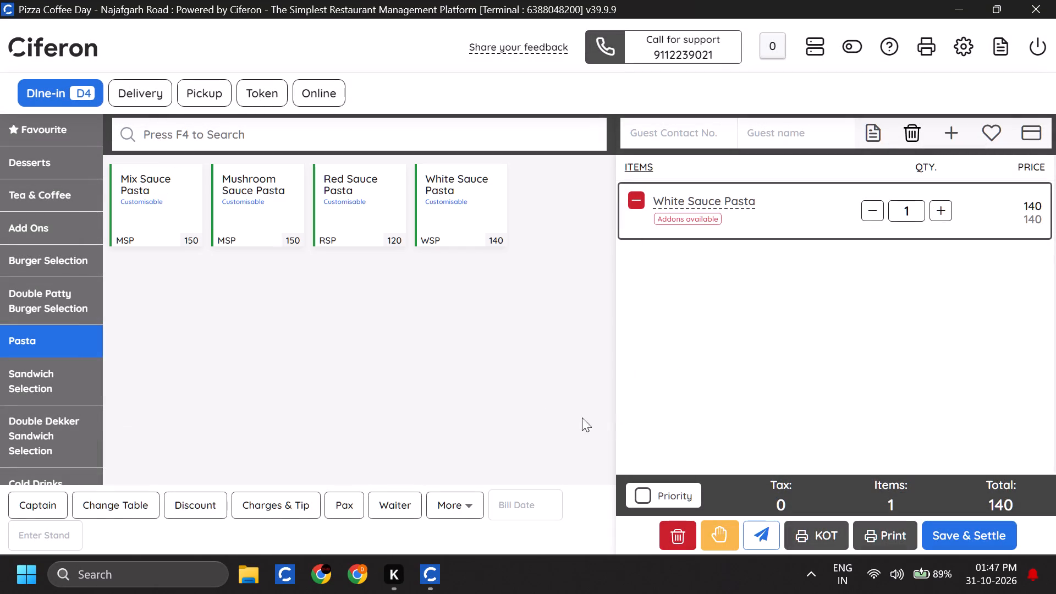
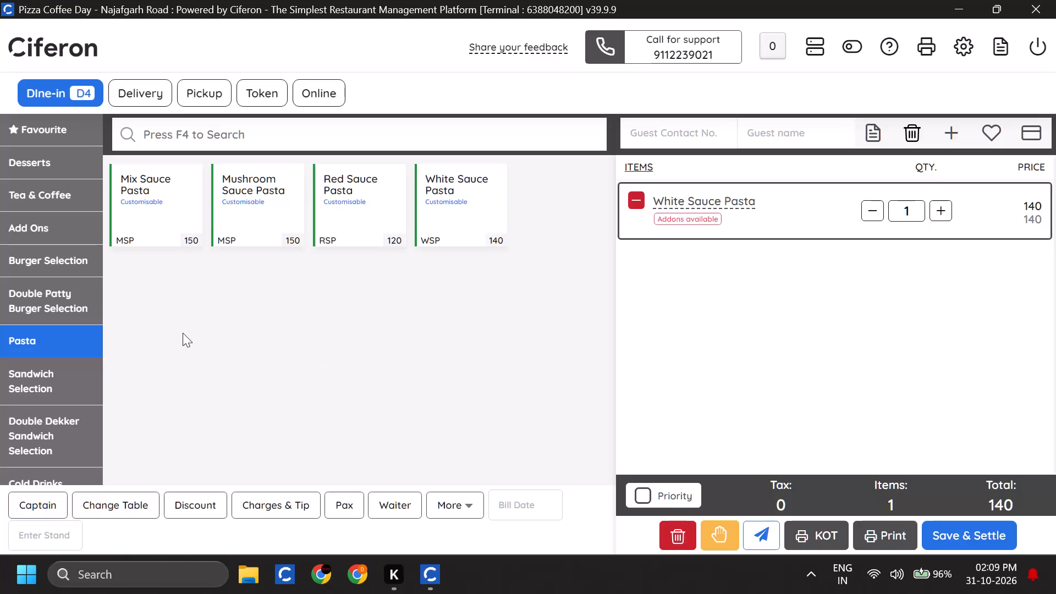
Add one Masala French Fries from the French Fries category to the table D4 order.
{"action": "scroll", "coordinate": [79, 389], "scroll_direction": "down", "scroll_amount": 3}
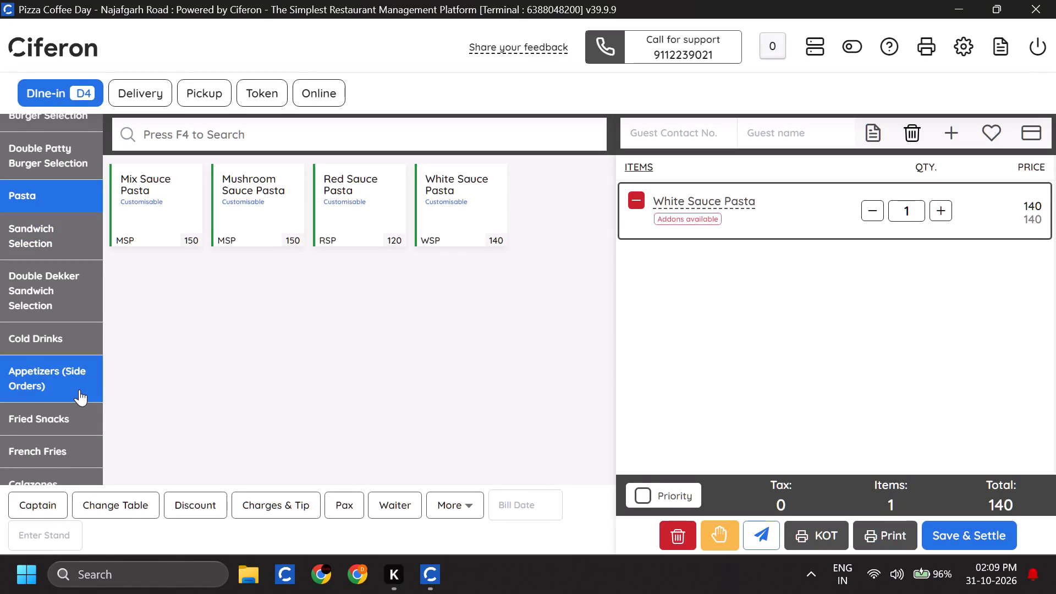
{"action": "left_click", "coordinate": [58, 441]}
{"action": "left_click", "coordinate": [332, 174]}
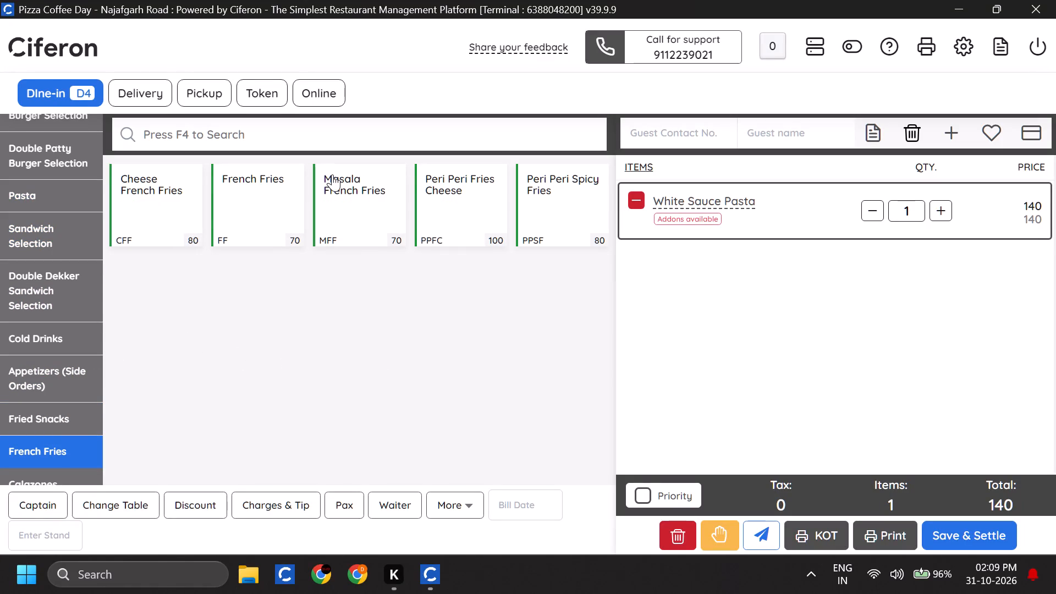
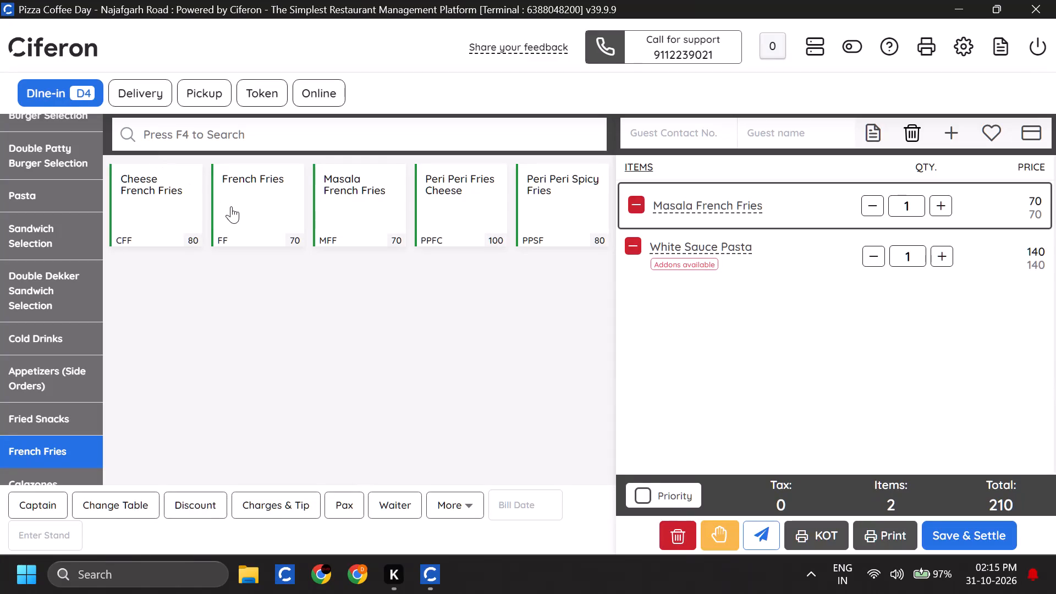
Leave the table D4 order and return to the dine-in tables overview.
{"action": "left_click", "coordinate": [37, 92]}
{"action": "left_click", "coordinate": [37, 92]}
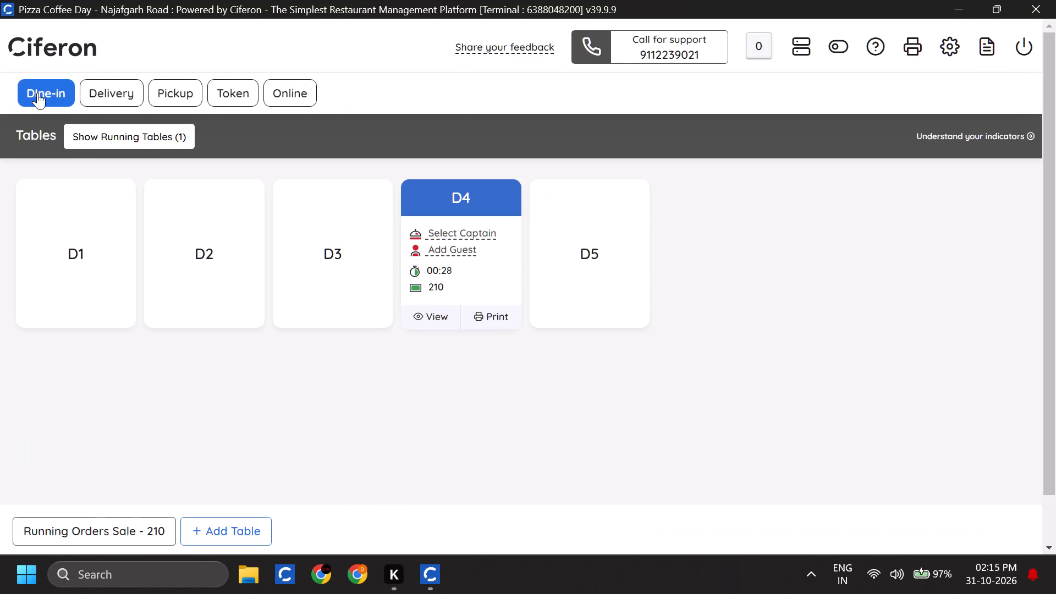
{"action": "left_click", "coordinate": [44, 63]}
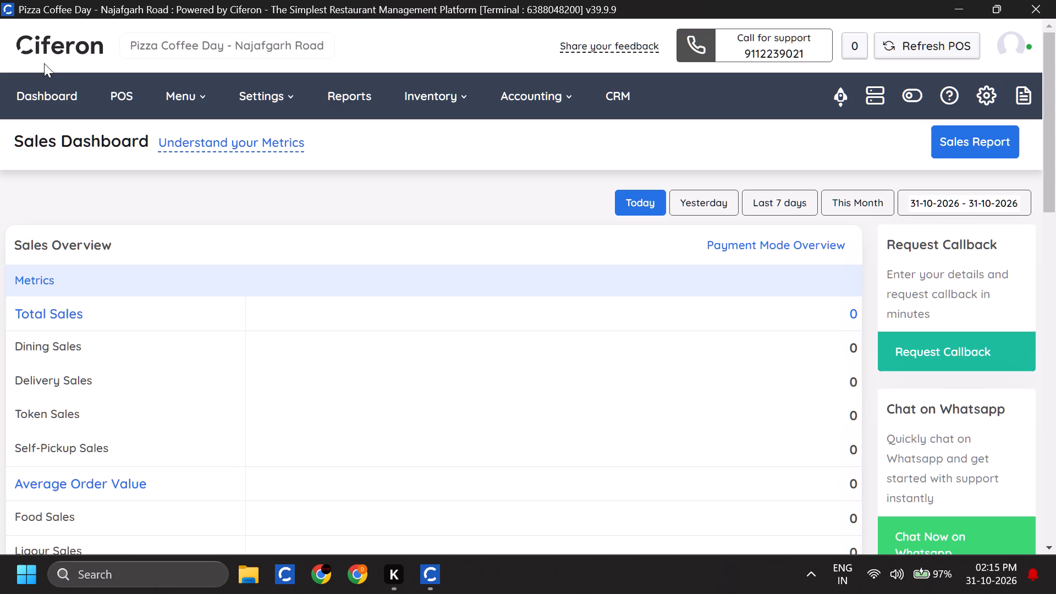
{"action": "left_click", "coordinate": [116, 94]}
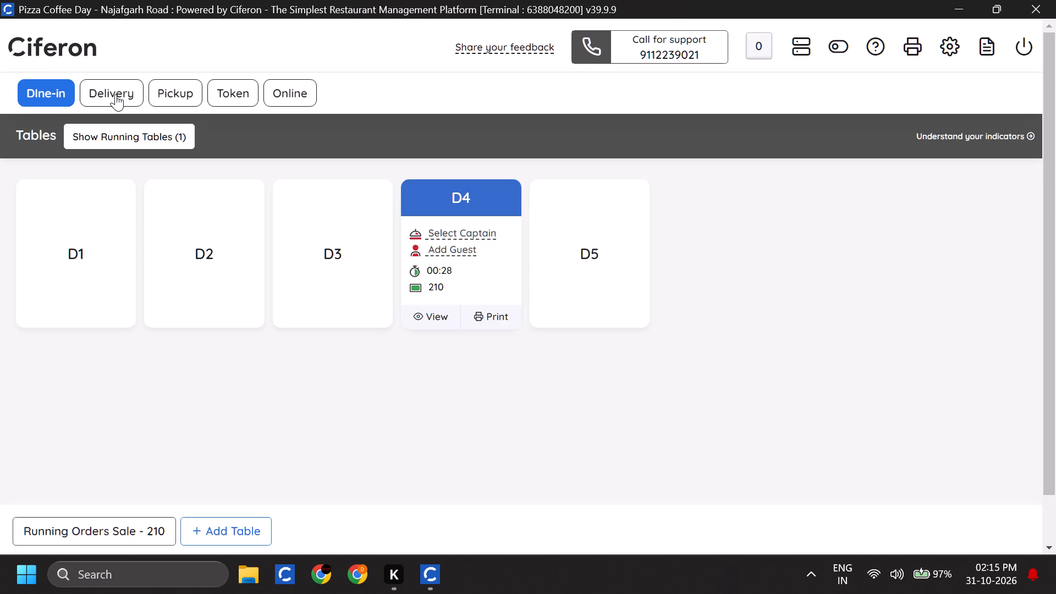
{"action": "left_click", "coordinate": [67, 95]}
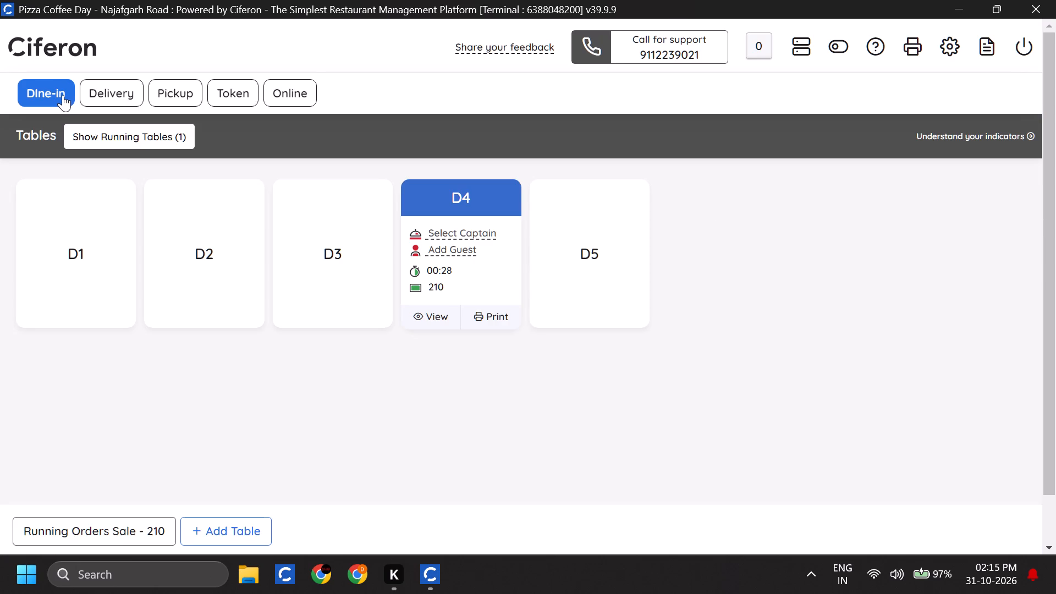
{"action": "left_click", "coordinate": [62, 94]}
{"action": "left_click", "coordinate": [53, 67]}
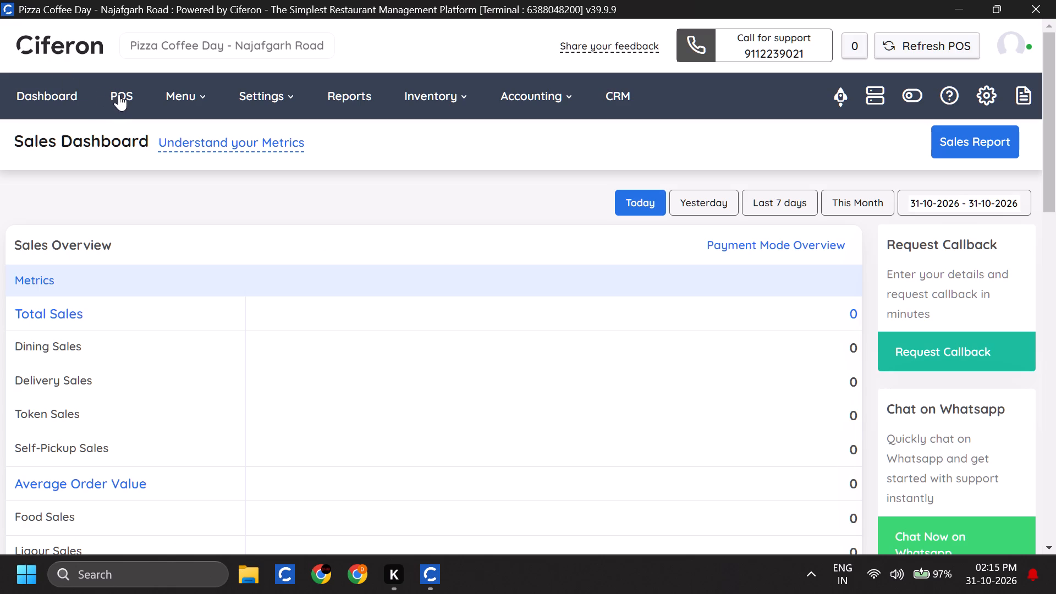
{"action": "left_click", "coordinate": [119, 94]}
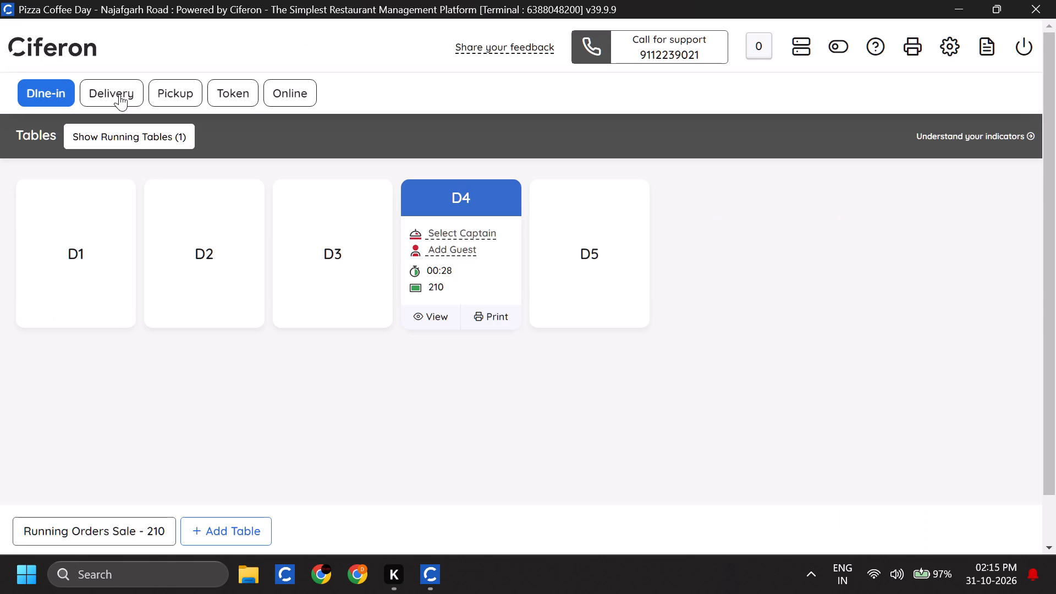
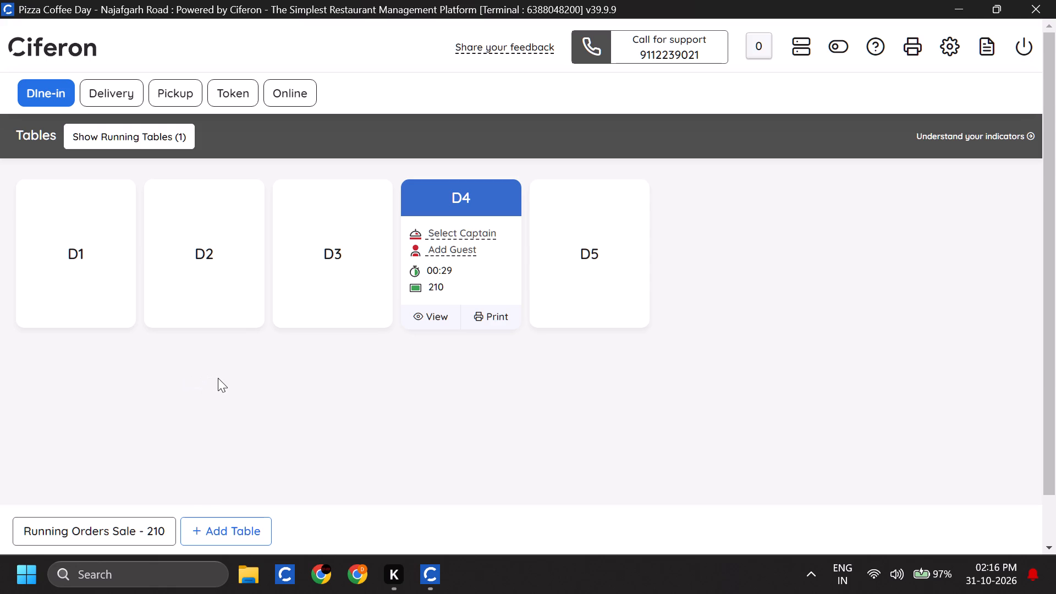
Open the empty order for table D1, and return to the dine-in tables overview without adding items.
{"action": "left_click", "coordinate": [81, 249]}
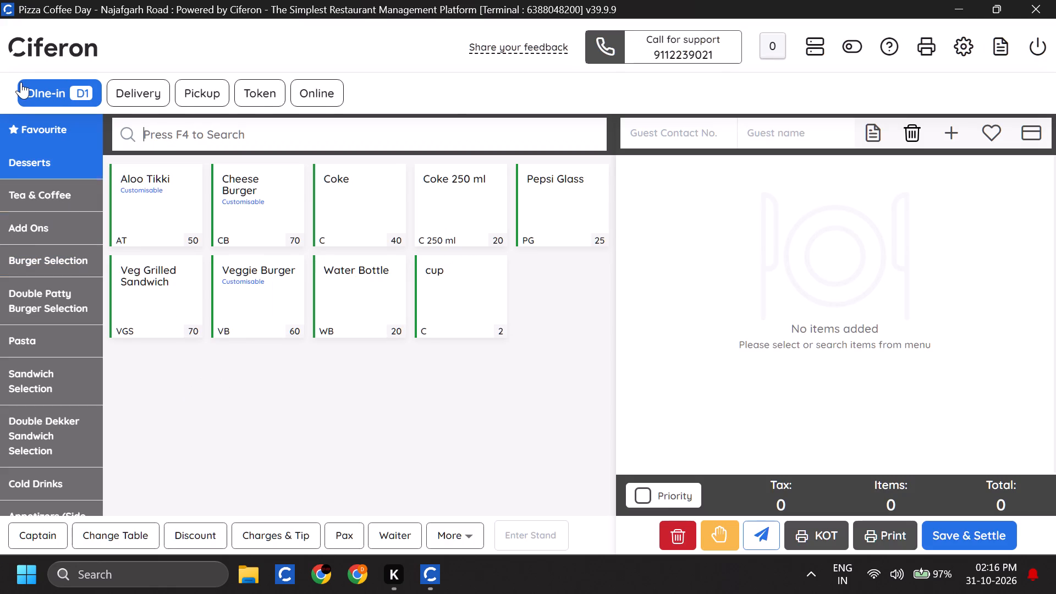
{"action": "left_click", "coordinate": [37, 87]}
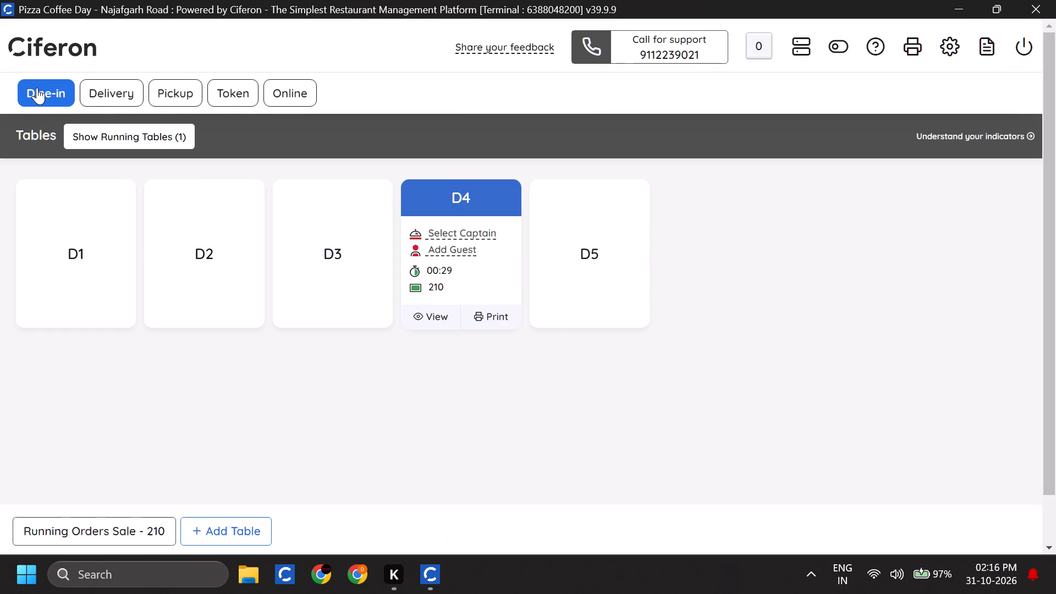
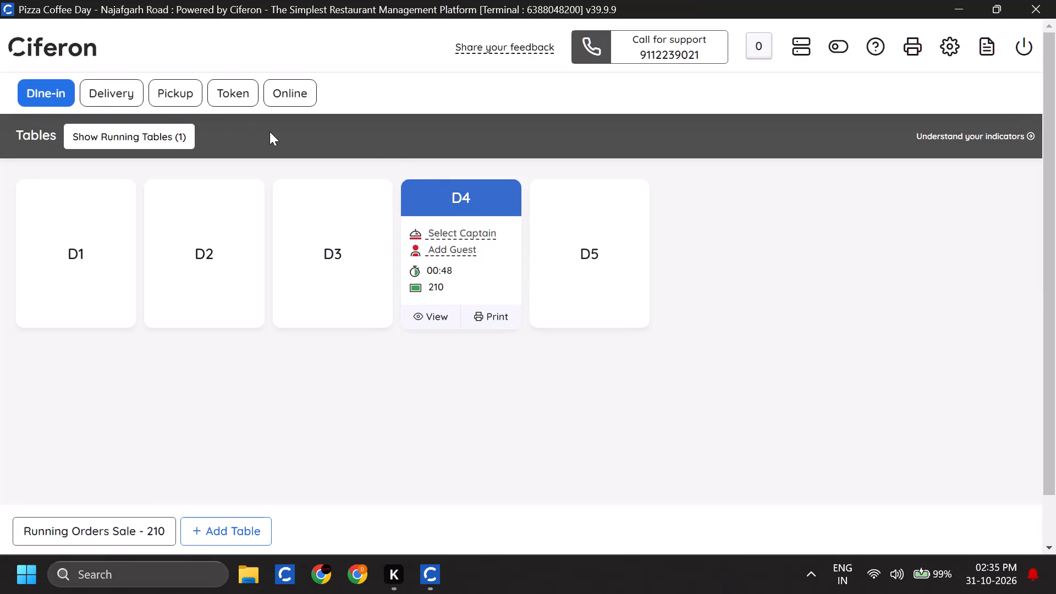
Open the running order for table D4 and settle it in cash for the full amount of 210.
{"action": "left_click", "coordinate": [450, 188]}
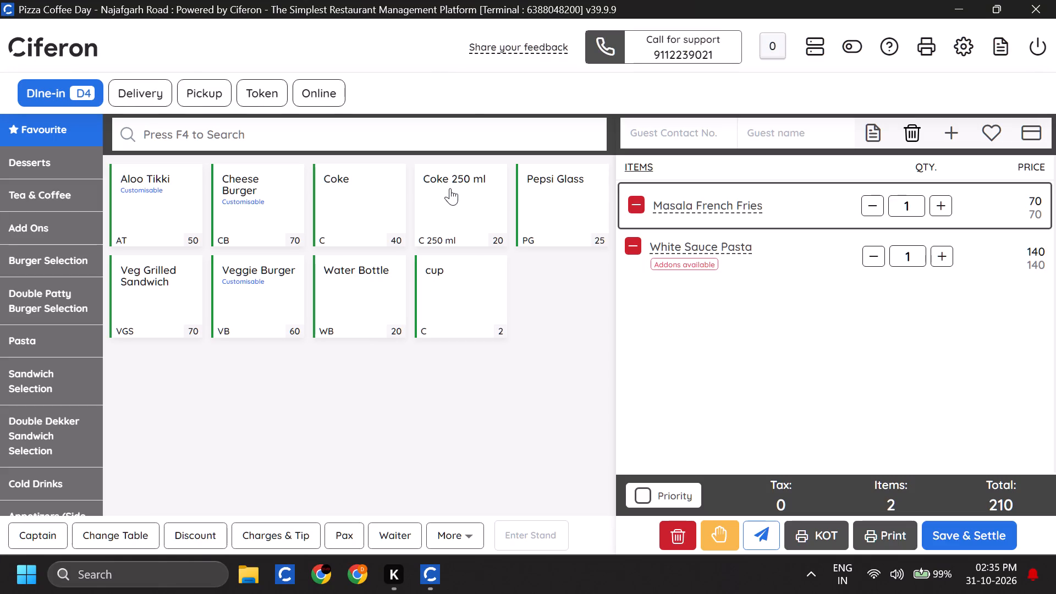
{"action": "left_click", "coordinate": [975, 532]}
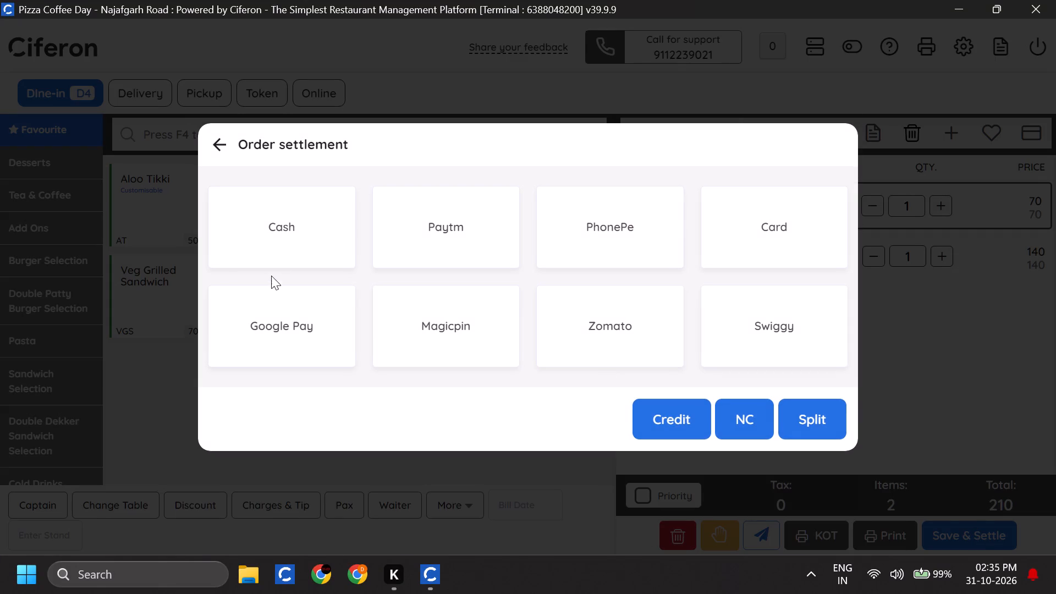
{"action": "left_click", "coordinate": [289, 238]}
{"action": "left_click", "coordinate": [368, 291]}
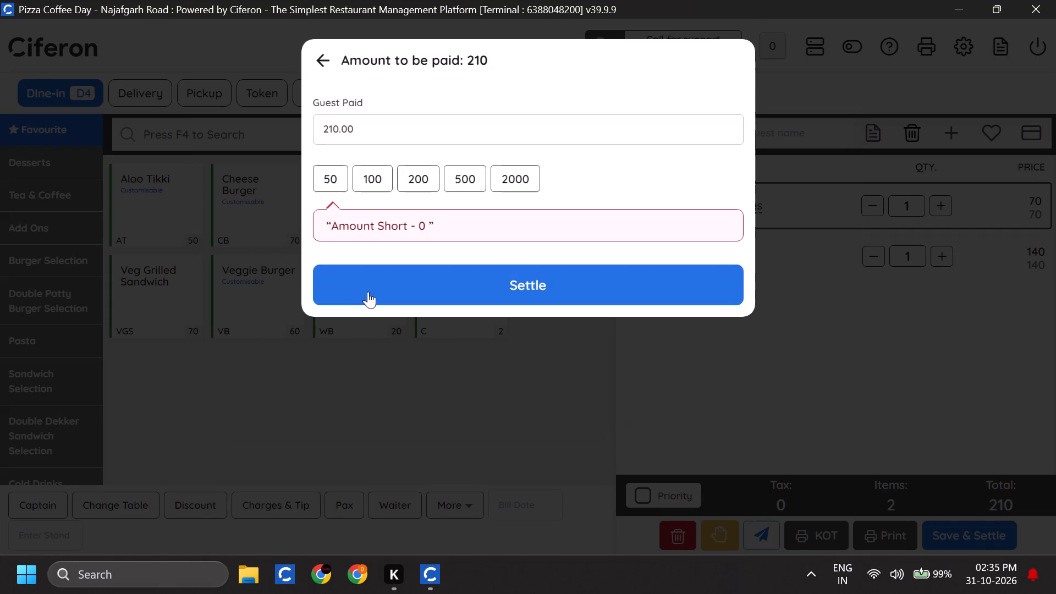
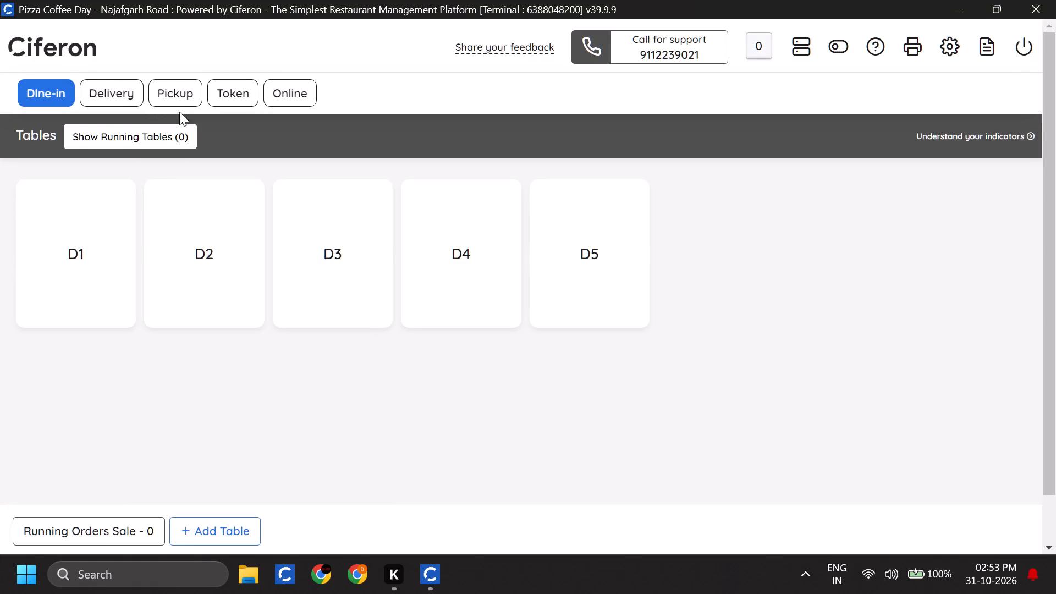
Start a new pickup order and add one Regular Cheese & Onion pizza from the Basic Range, without add-ons.
{"action": "left_click", "coordinate": [182, 85]}
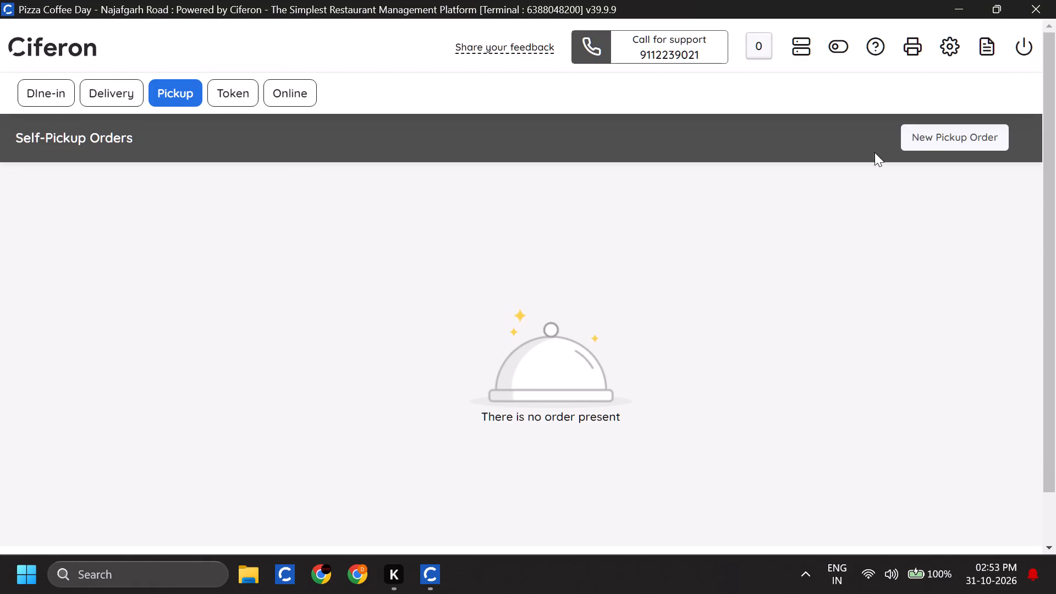
{"action": "left_click", "coordinate": [937, 128]}
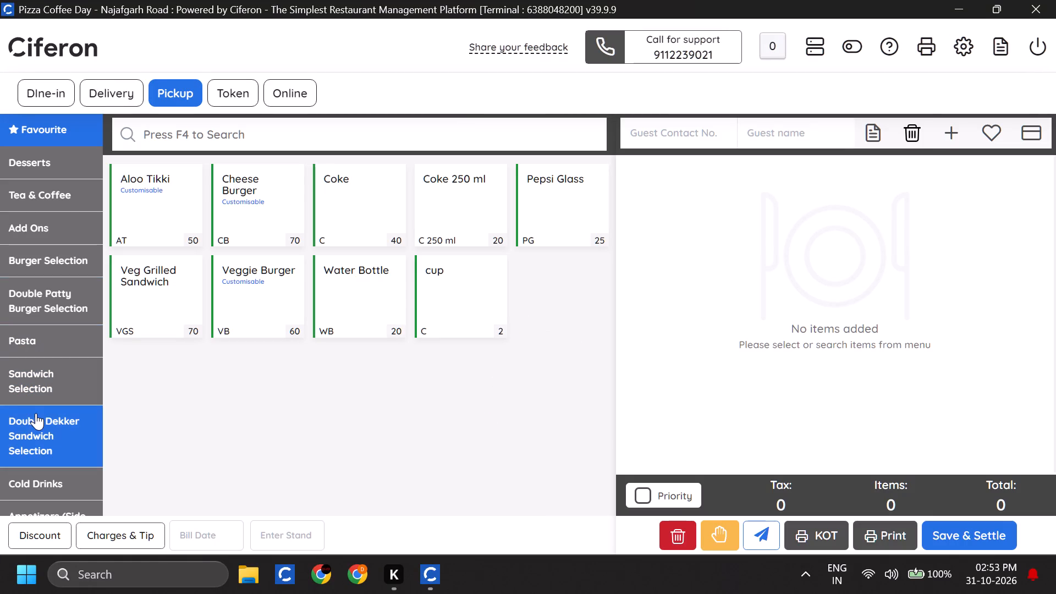
{"action": "scroll", "coordinate": [30, 408], "scroll_direction": "down", "scroll_amount": 8}
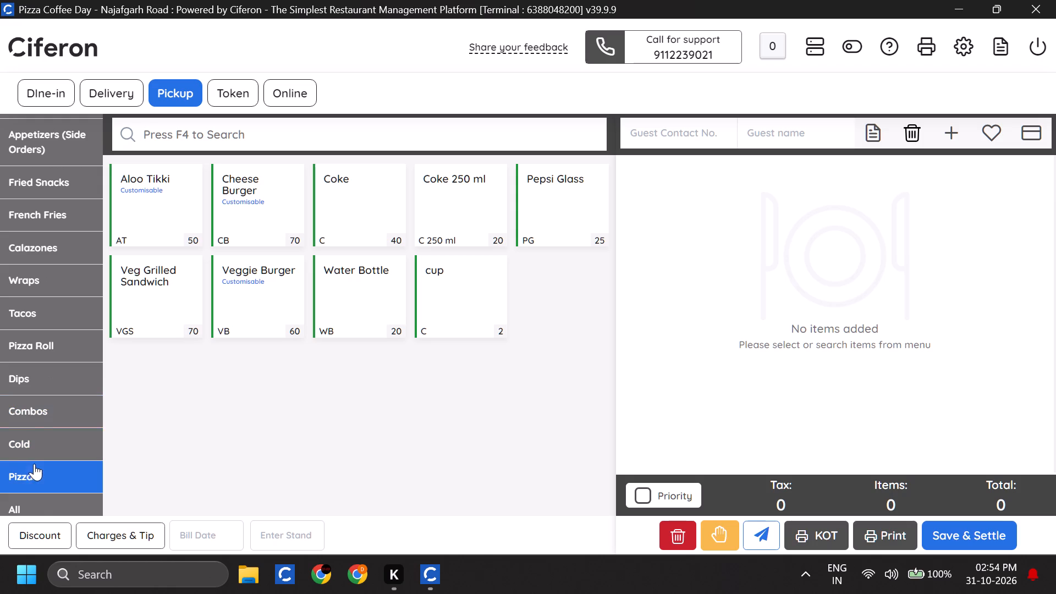
{"action": "left_click", "coordinate": [35, 470]}
{"action": "scroll", "coordinate": [35, 470], "scroll_direction": "down", "scroll_amount": 3}
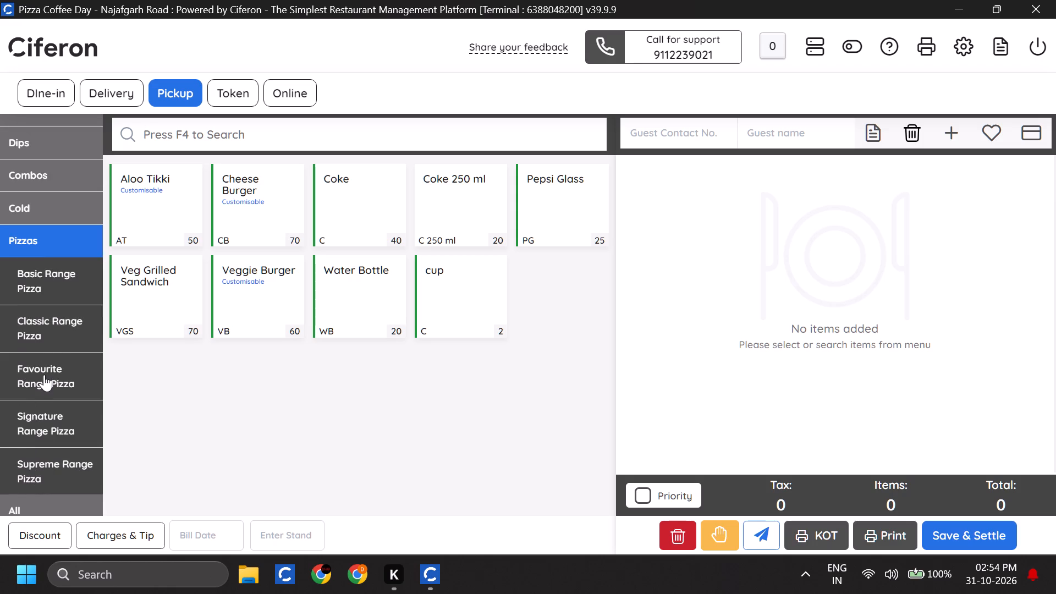
{"action": "left_click", "coordinate": [59, 326]}
{"action": "left_click", "coordinate": [61, 288]}
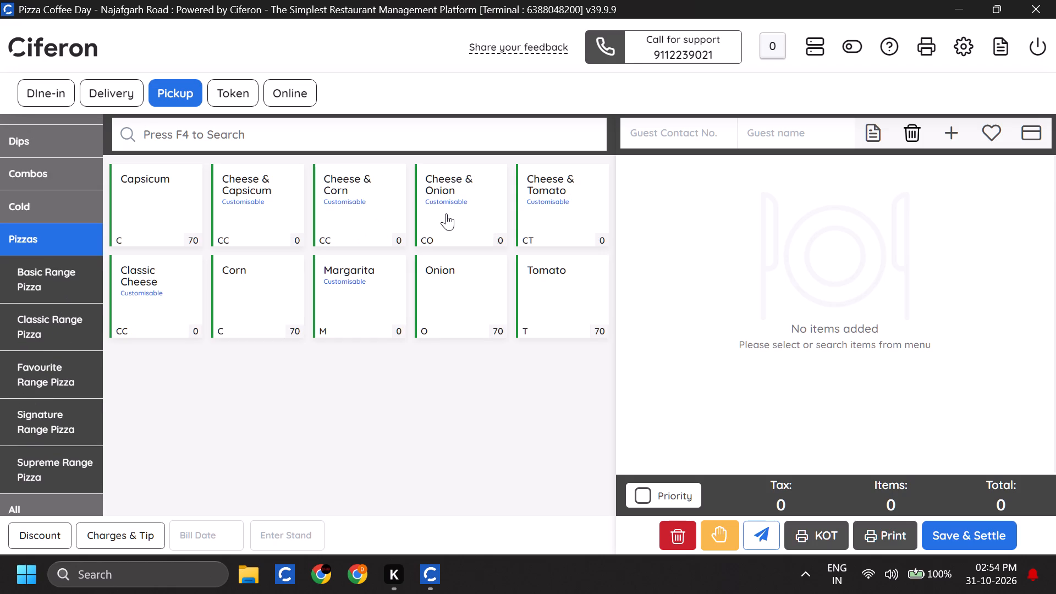
{"action": "left_click", "coordinate": [446, 213]}
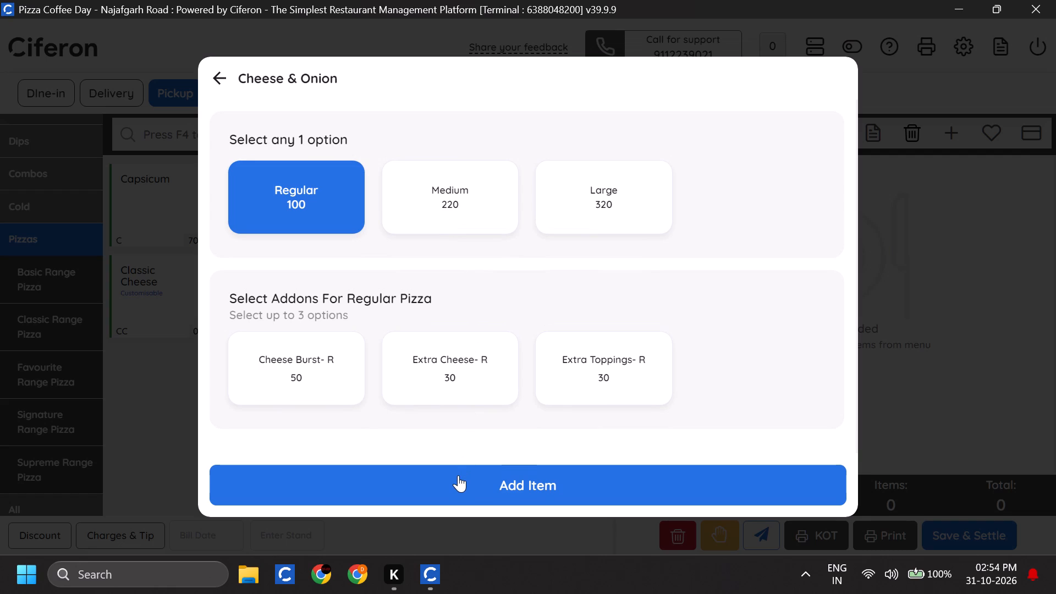
{"action": "left_click", "coordinate": [458, 475]}
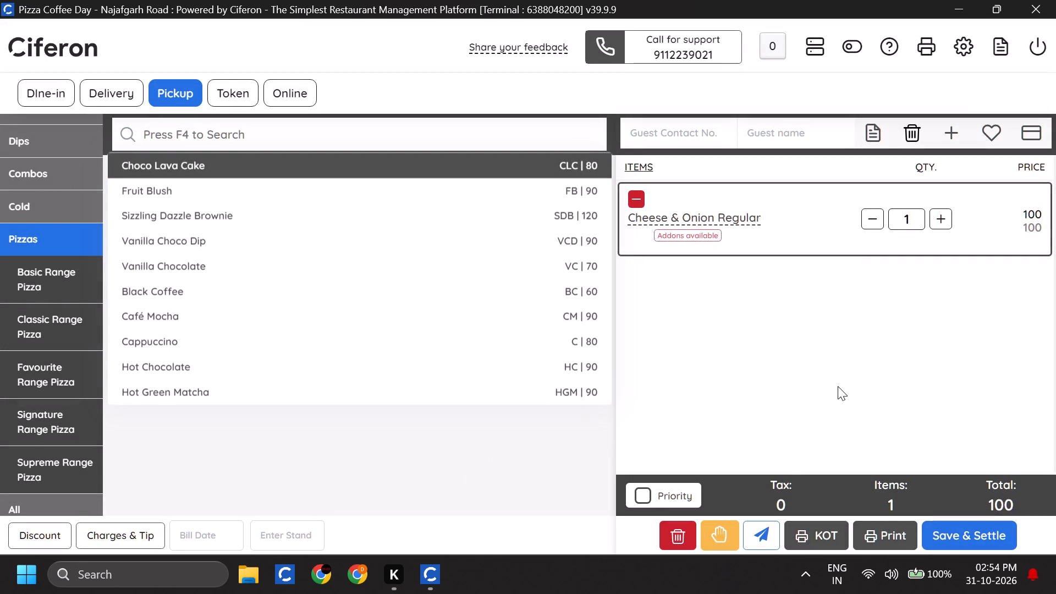
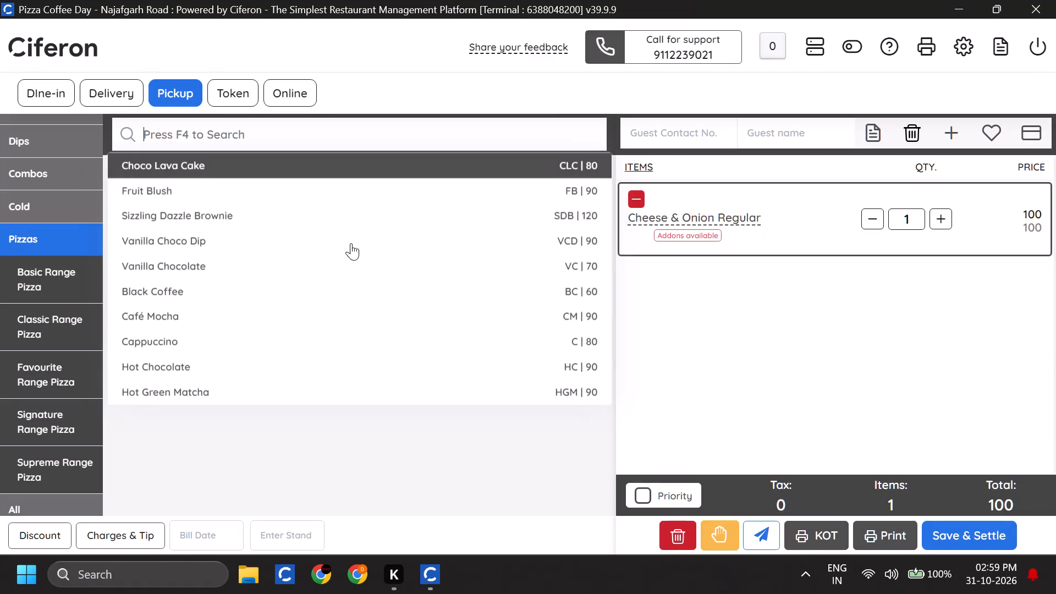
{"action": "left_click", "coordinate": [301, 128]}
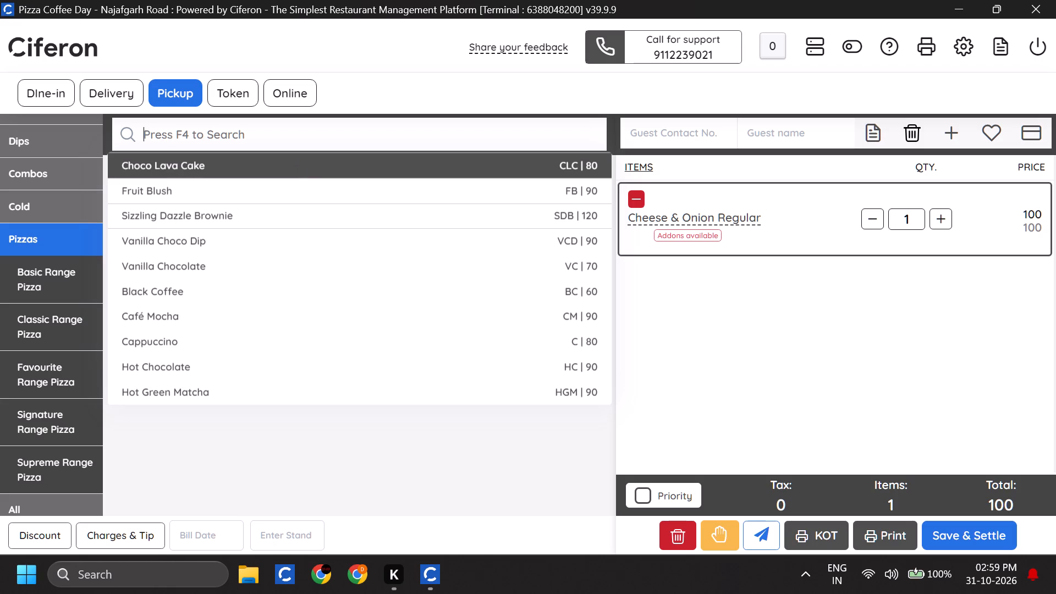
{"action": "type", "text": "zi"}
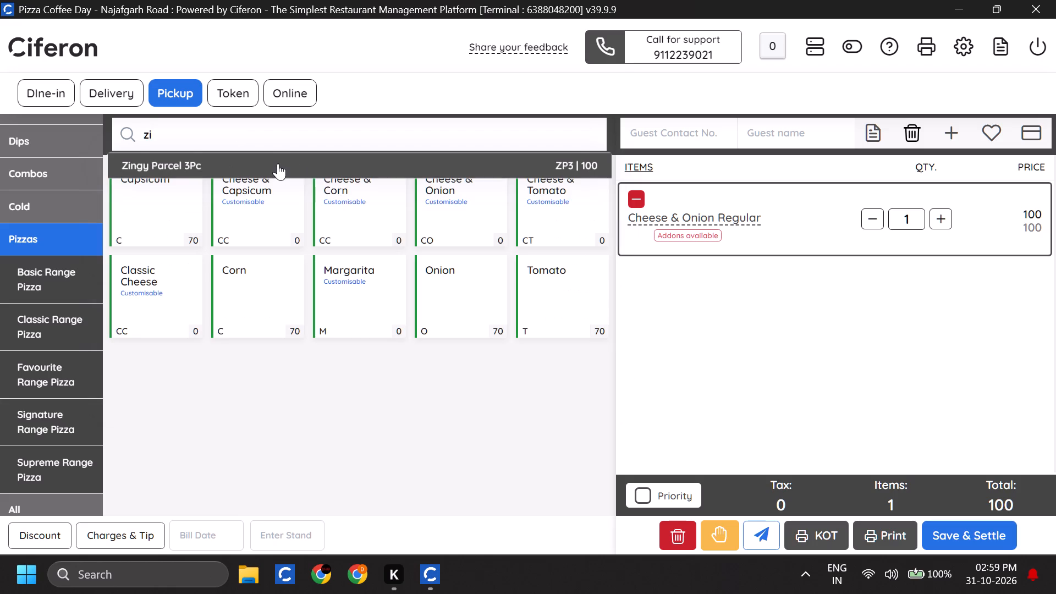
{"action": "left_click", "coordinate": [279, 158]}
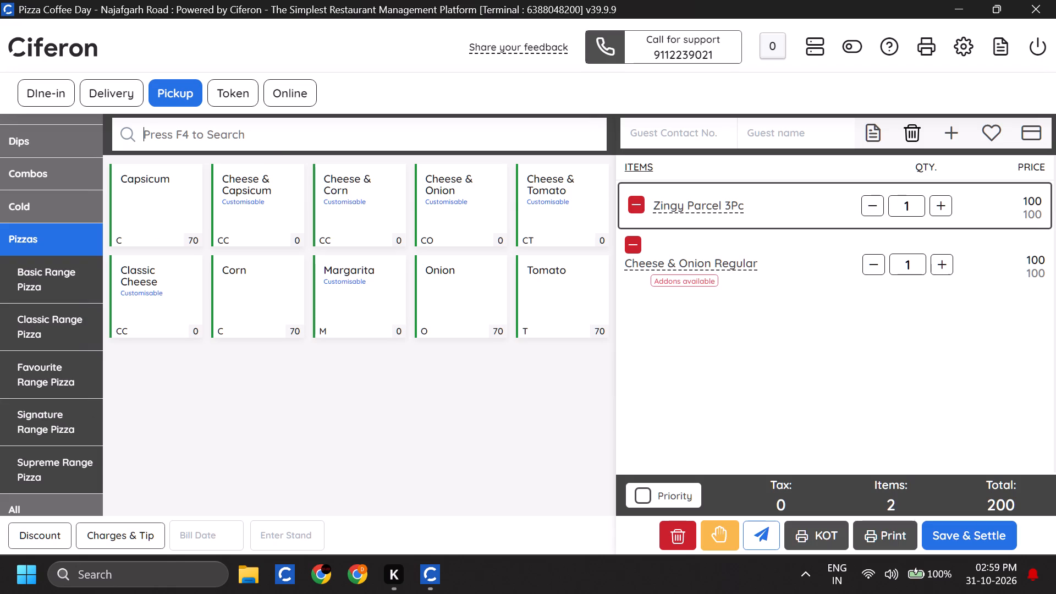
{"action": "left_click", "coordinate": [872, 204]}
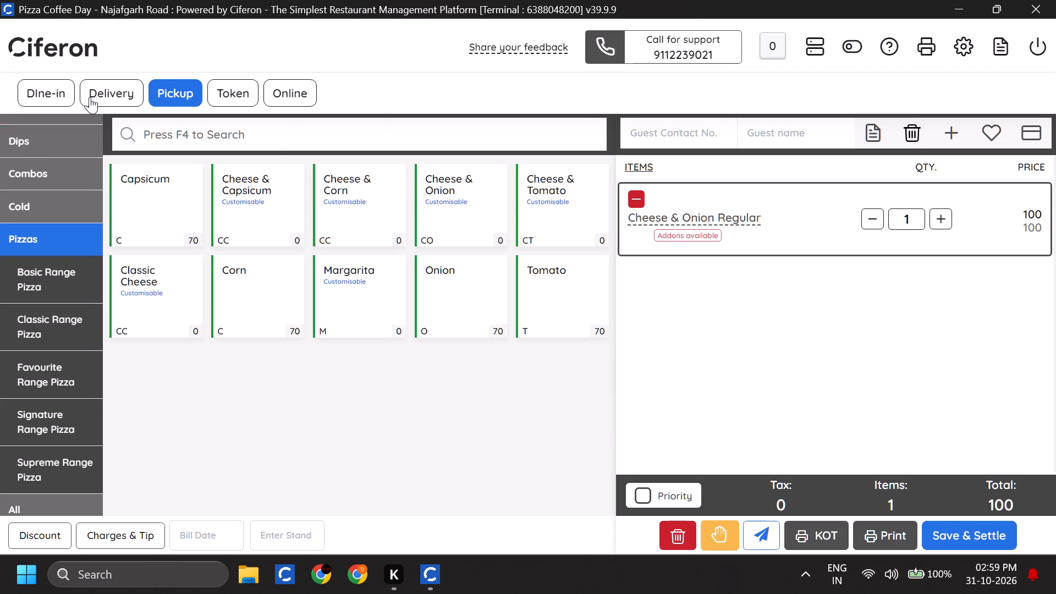
Create a separate new pickup order for two Zingy Parcel 3Pc and print its kitchen order ticket (KOT).
{"action": "left_click", "coordinate": [170, 78]}
{"action": "left_click", "coordinate": [170, 80]}
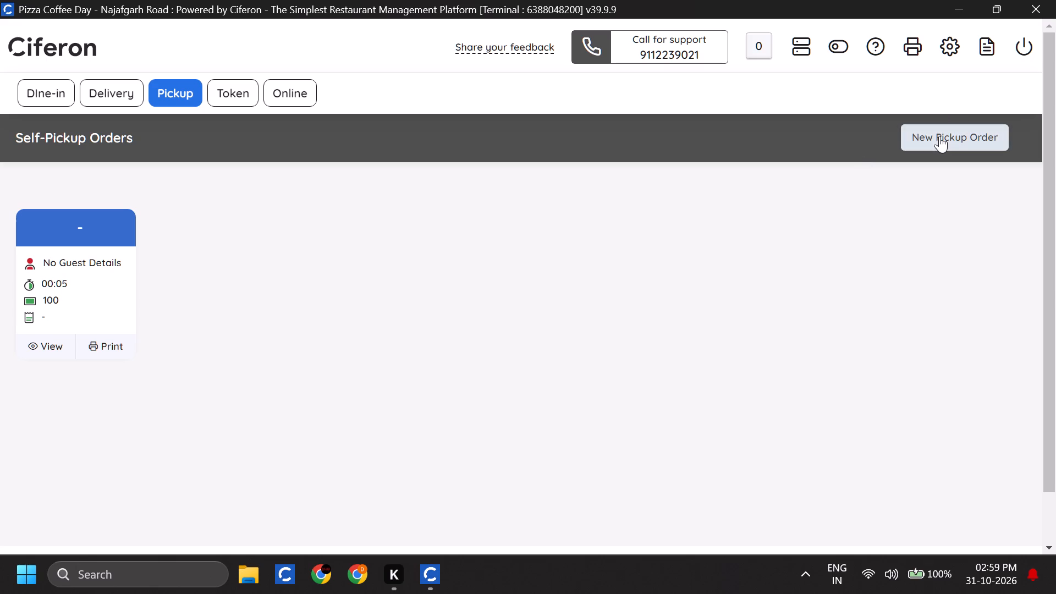
{"action": "left_click", "coordinate": [939, 136]}
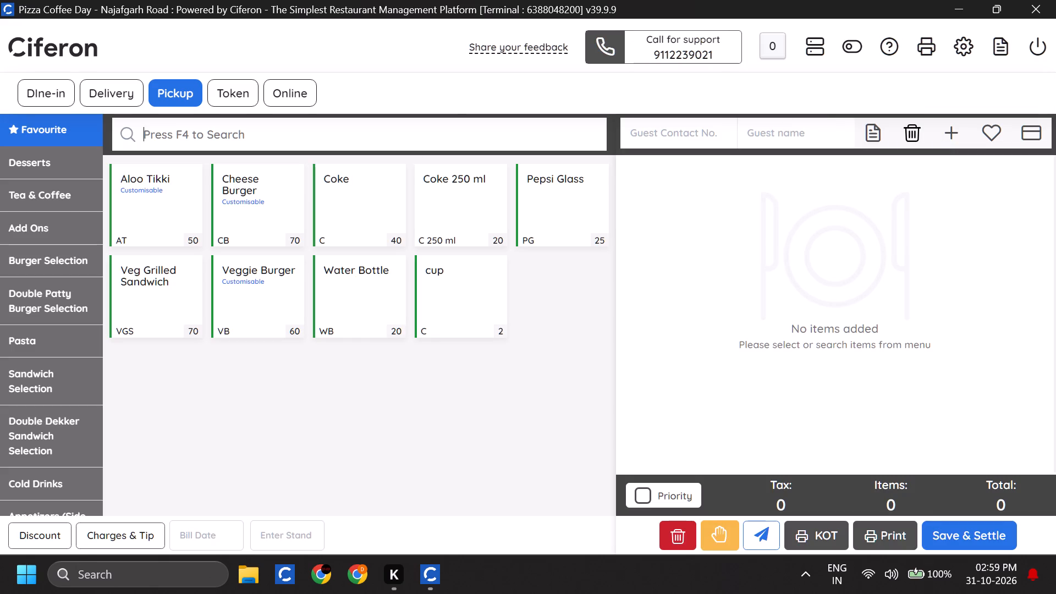
{"action": "left_click", "coordinate": [363, 136]}
{"action": "type", "text": "zi"}
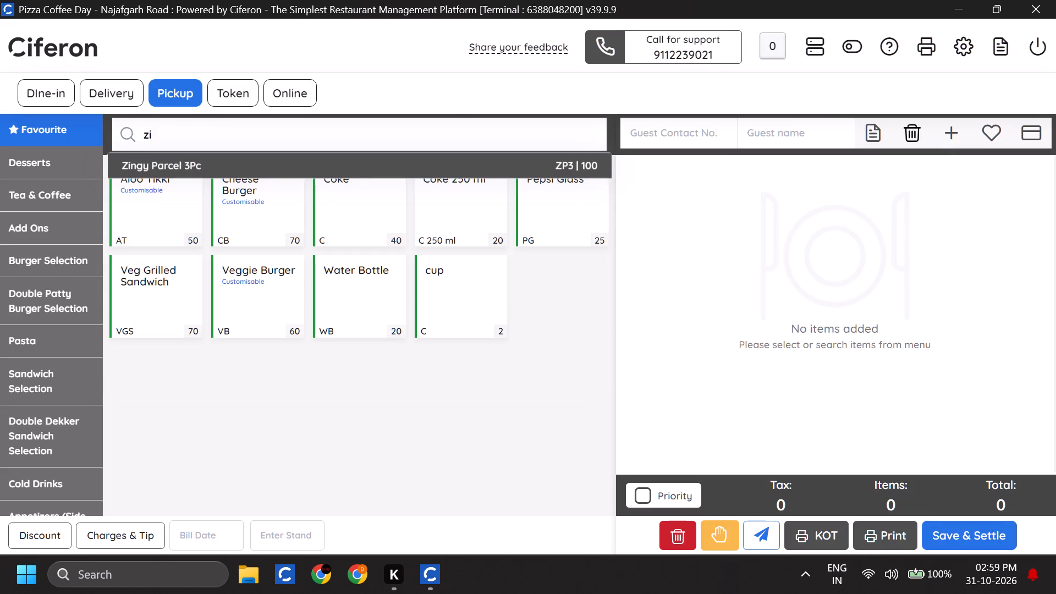
{"action": "left_click", "coordinate": [351, 155]}
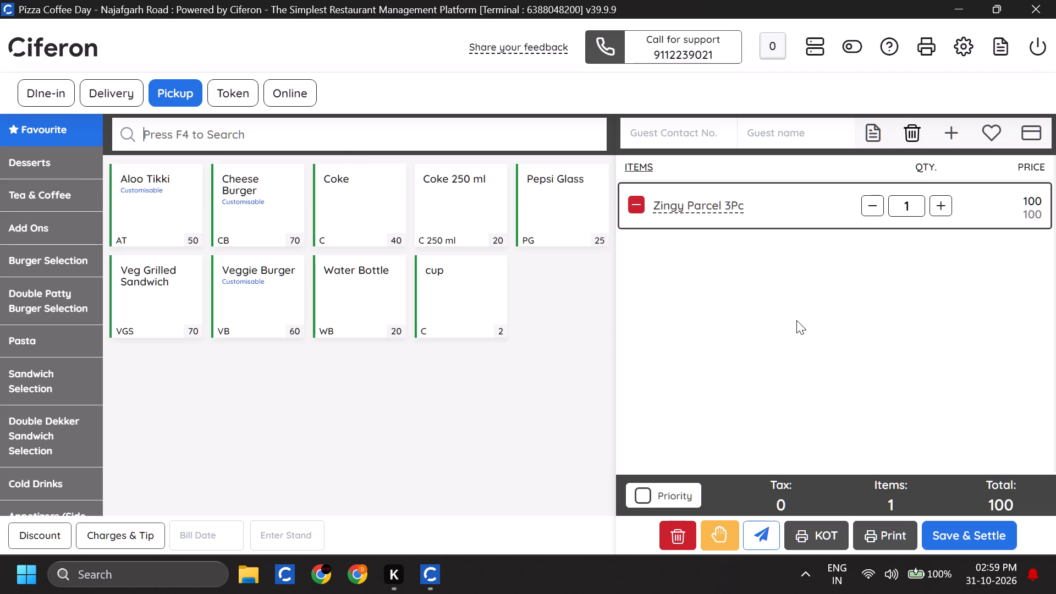
{"action": "left_click", "coordinate": [939, 200]}
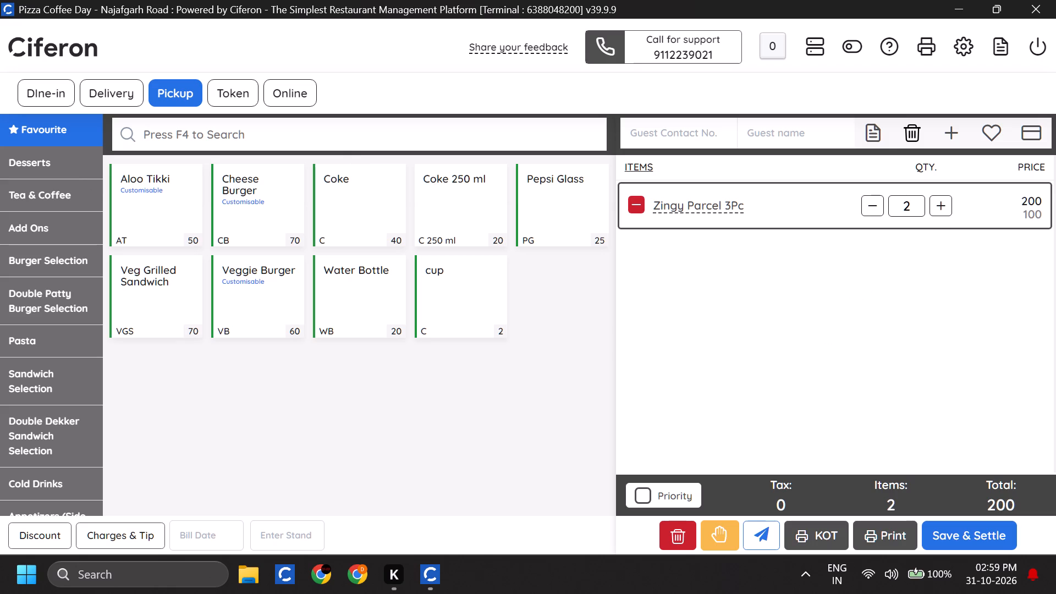
{"action": "left_click", "coordinate": [818, 534]}
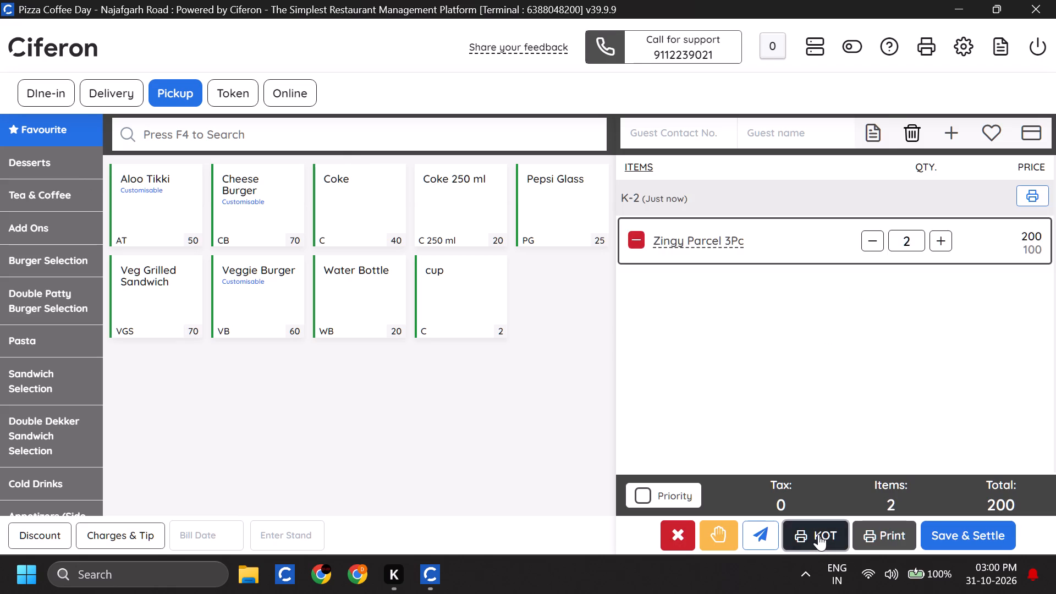
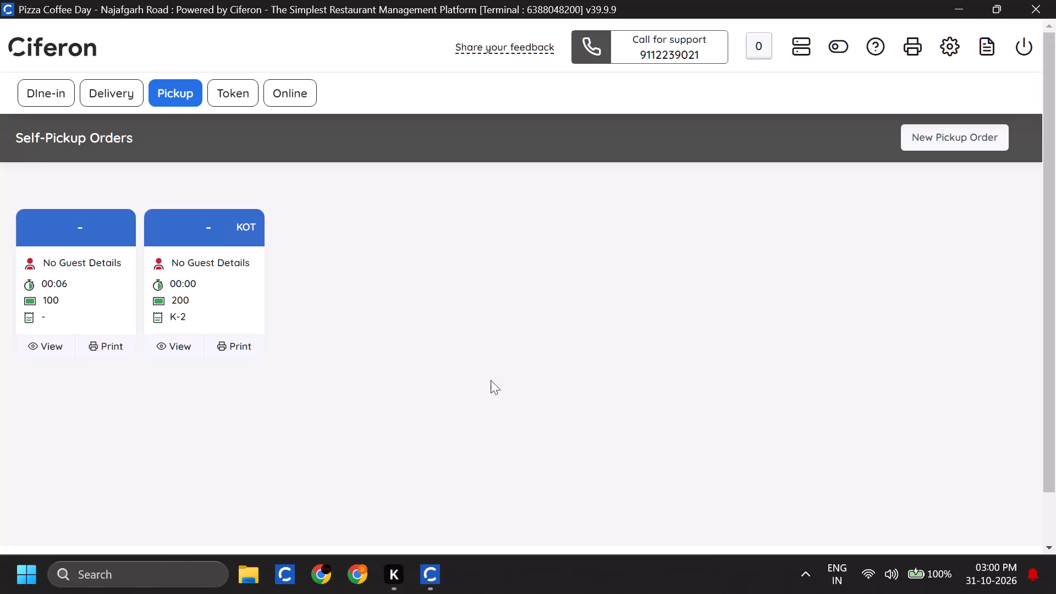
Reopen the K-2 pickup order to check it, try issuing its KOT again, and return to the self-pickup orders list.
{"action": "left_click", "coordinate": [234, 228]}
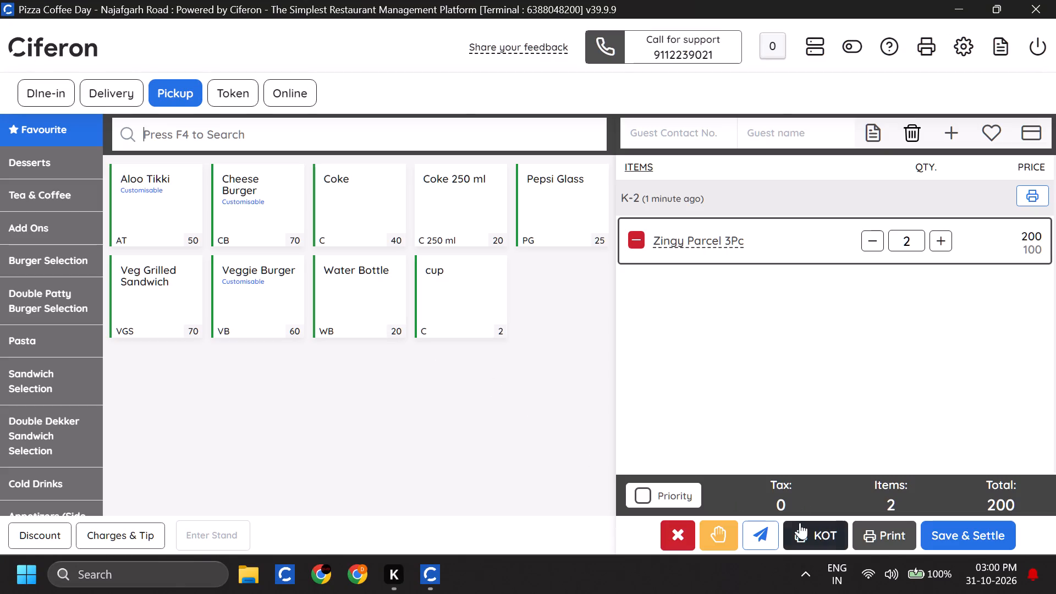
{"action": "left_click", "coordinate": [800, 522]}
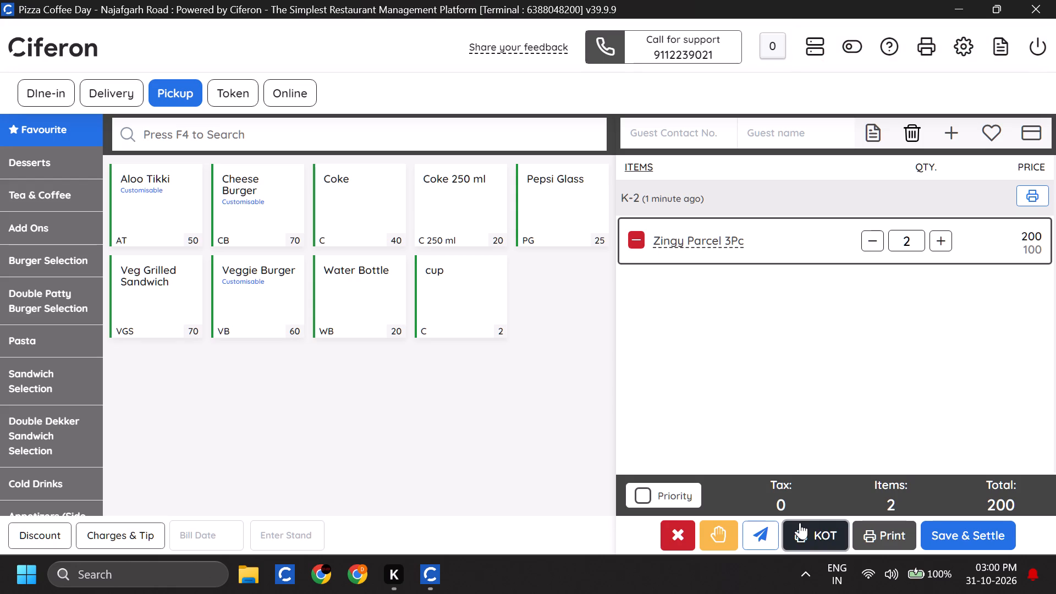
{"action": "left_click_drag", "start_coordinate": [800, 522], "coordinate": [877, 494]}
{"action": "left_click_drag", "start_coordinate": [877, 494], "coordinate": [1037, 397]}
{"action": "left_click", "coordinate": [173, 100]}
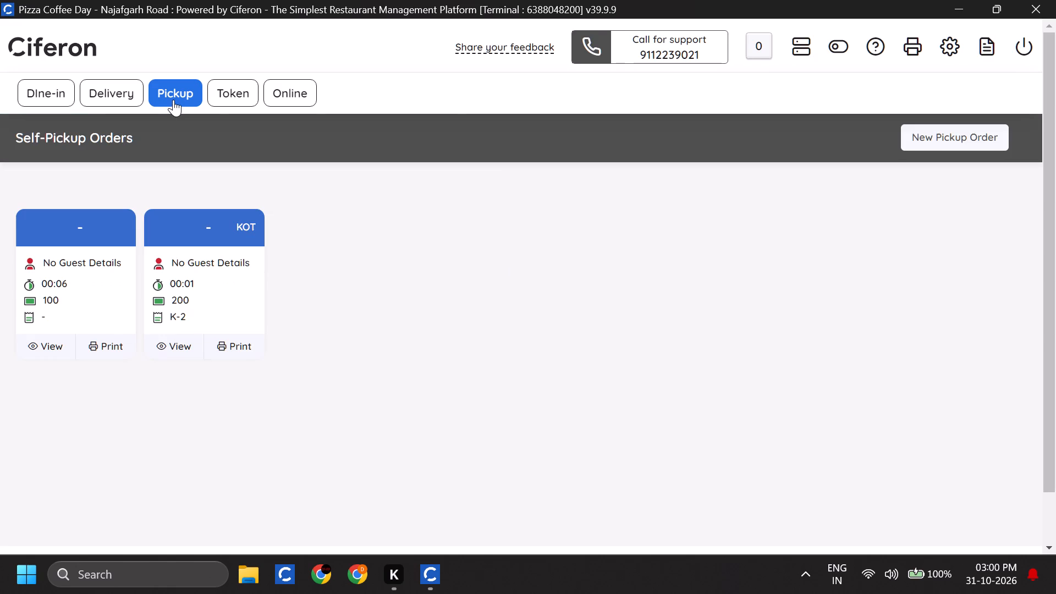
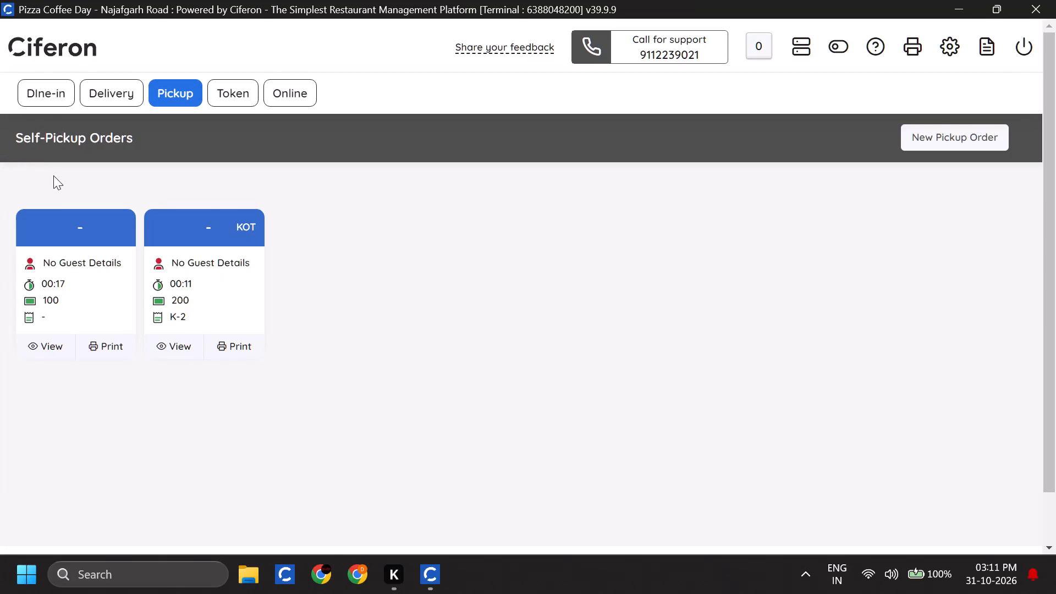
Open the Cheese & Onion Regular pickup order and settle it in cash with 100 as the guest-paid amount.
{"action": "left_click", "coordinate": [62, 216]}
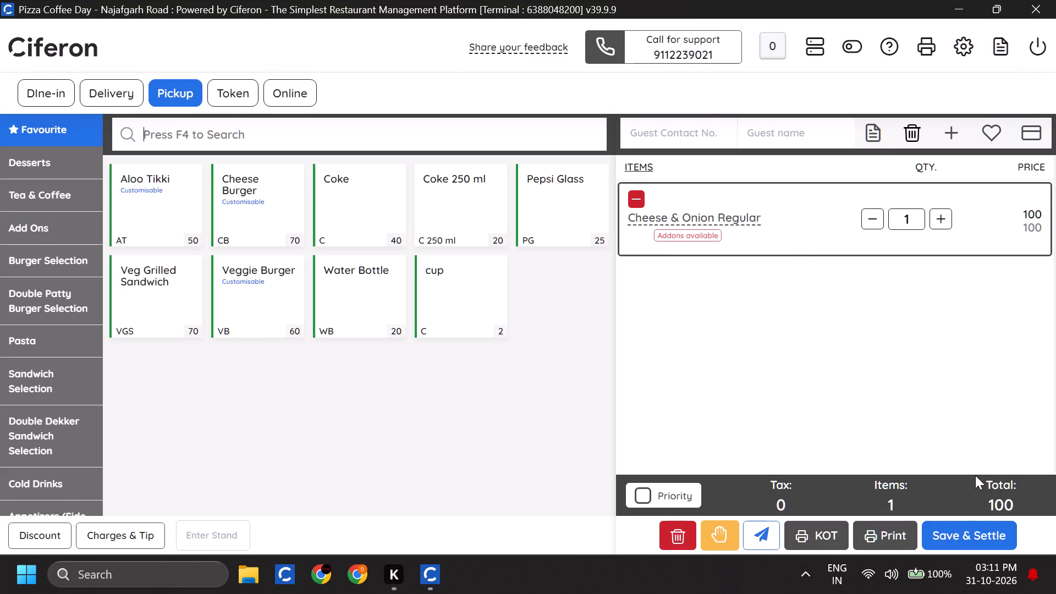
{"action": "left_click", "coordinate": [969, 523]}
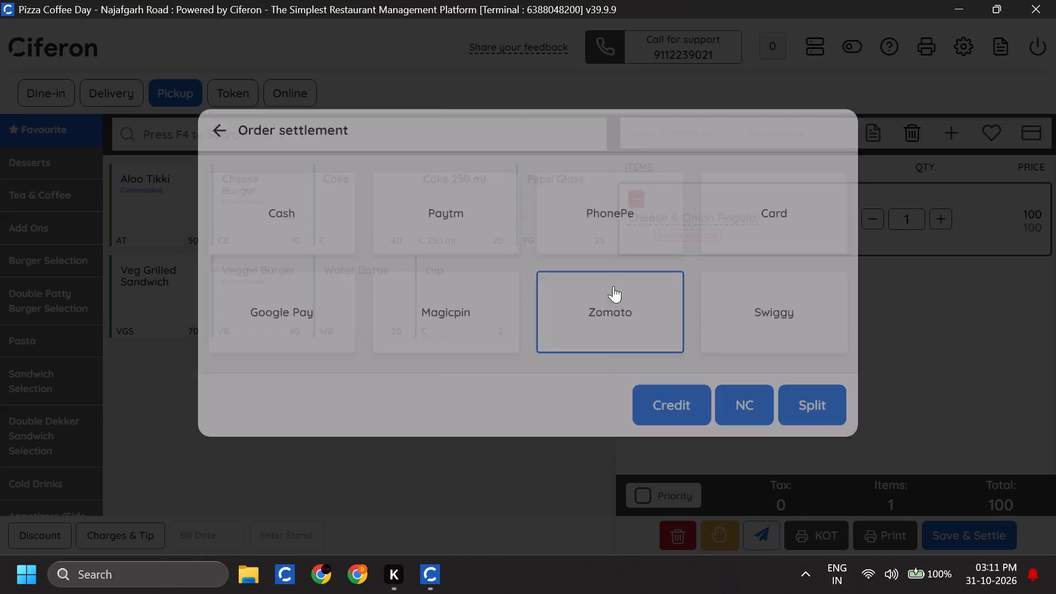
{"action": "left_click", "coordinate": [286, 230]}
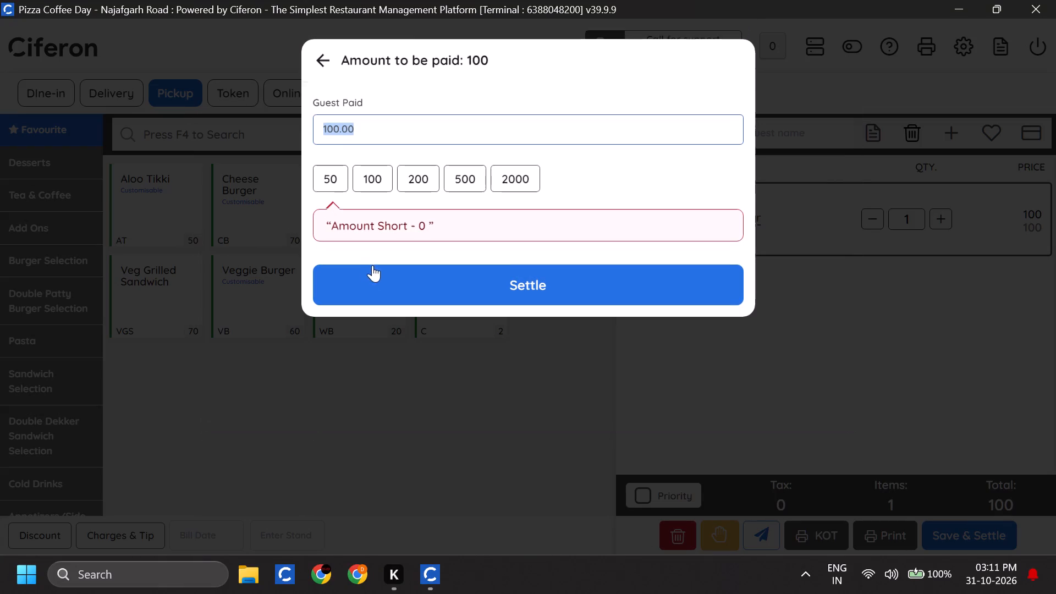
{"action": "left_click", "coordinate": [406, 277]}
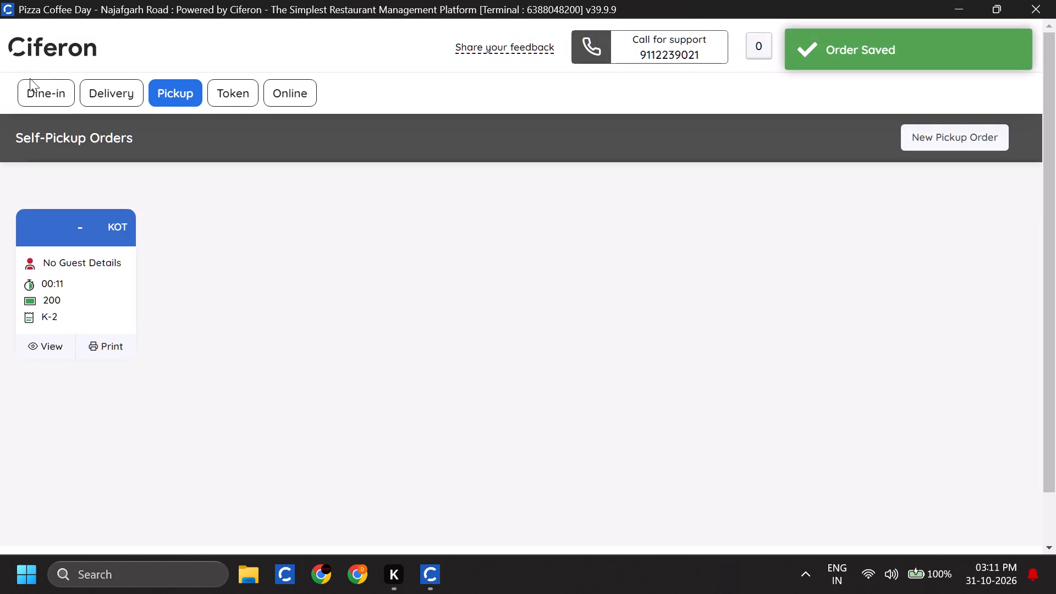
Check the dine-in tables overview and return to the self-pickup orders list.
{"action": "left_click", "coordinate": [31, 87]}
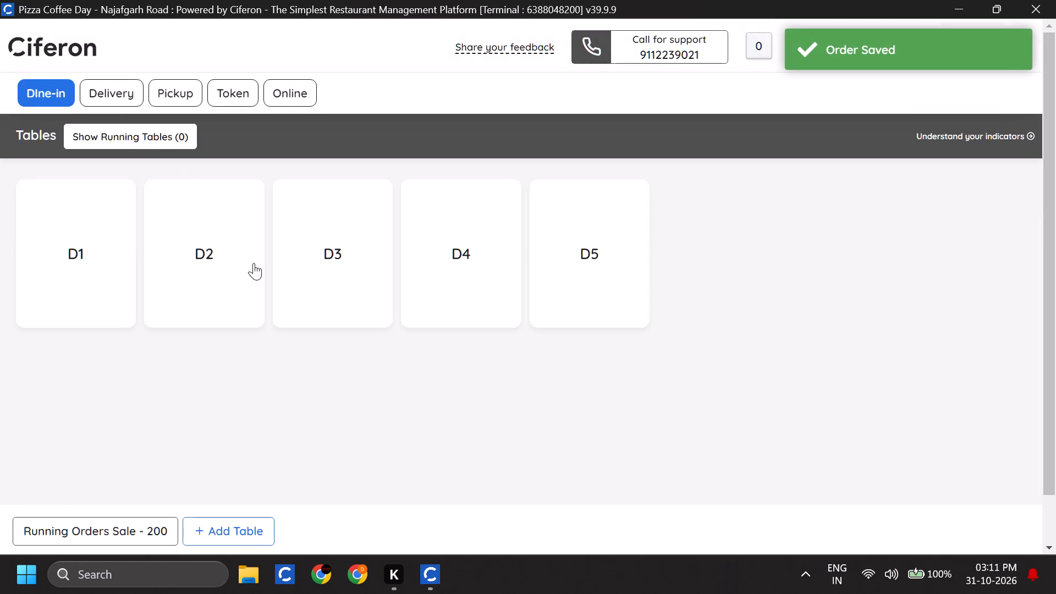
{"action": "left_click", "coordinate": [183, 86]}
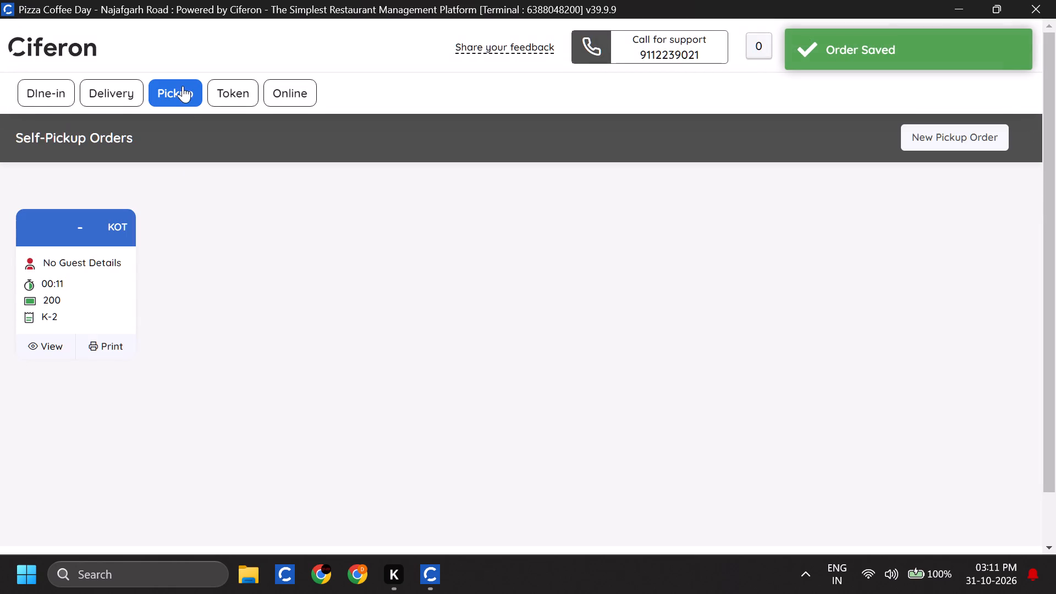
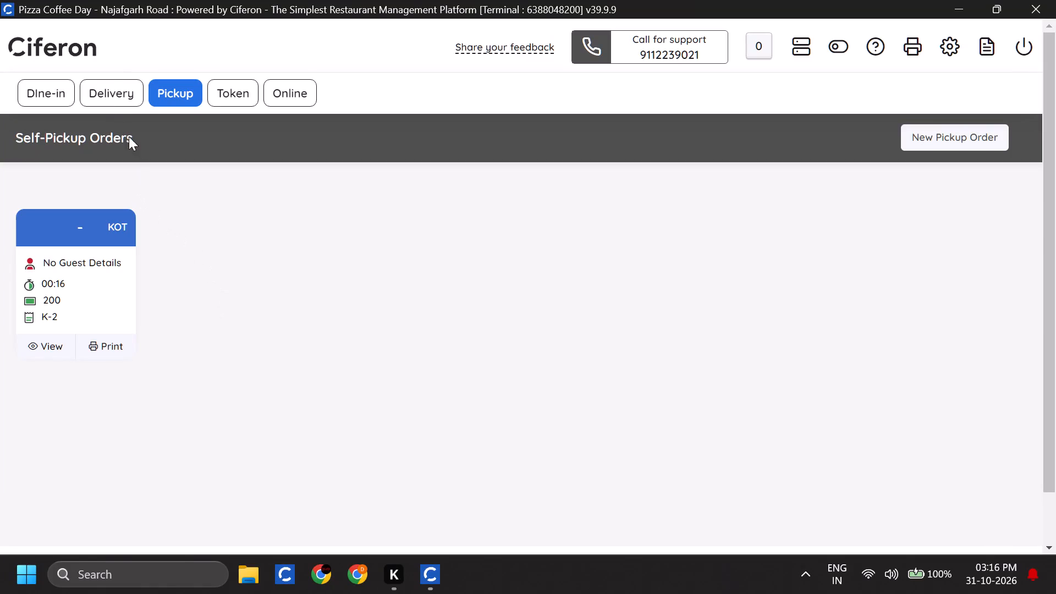
Start a new delivery order and add one Mix Sauce Pasta from the Pasta category.
{"action": "left_click", "coordinate": [106, 89]}
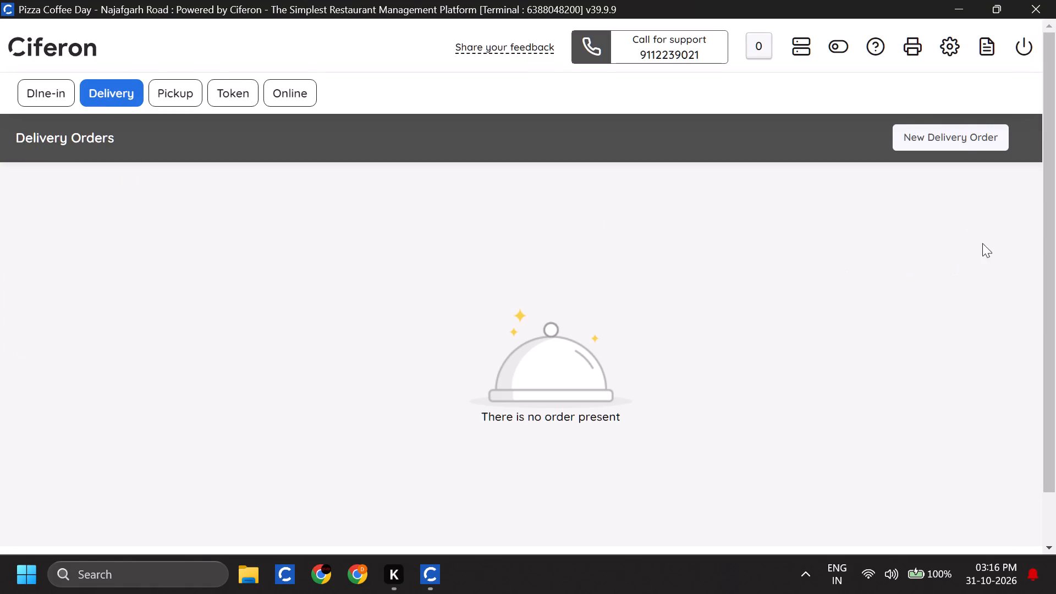
{"action": "left_click", "coordinate": [952, 134]}
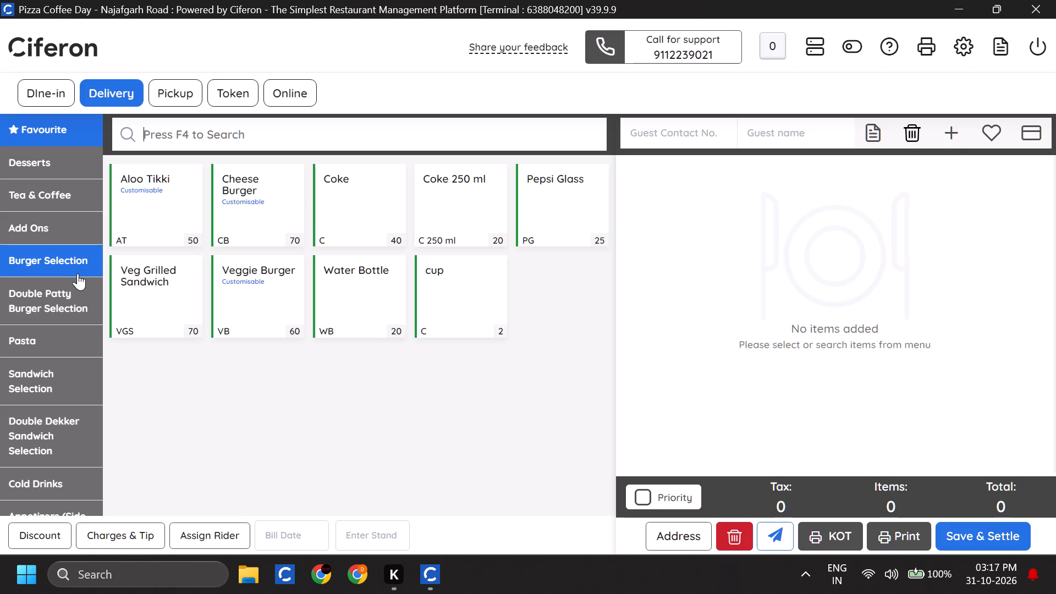
{"action": "left_click", "coordinate": [46, 337]}
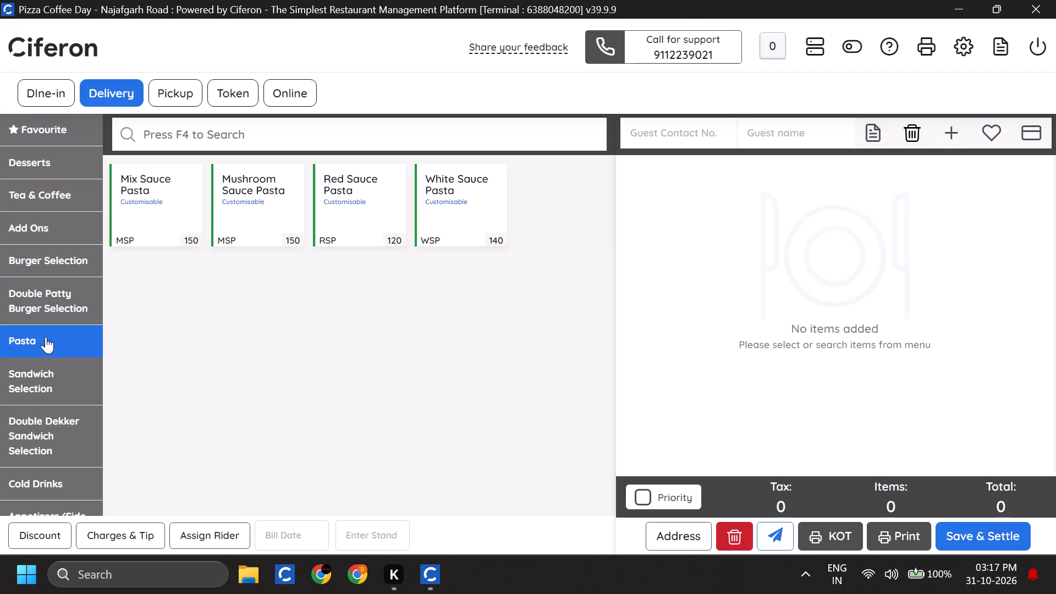
{"action": "left_click", "coordinate": [156, 216]}
{"action": "left_click", "coordinate": [389, 394]}
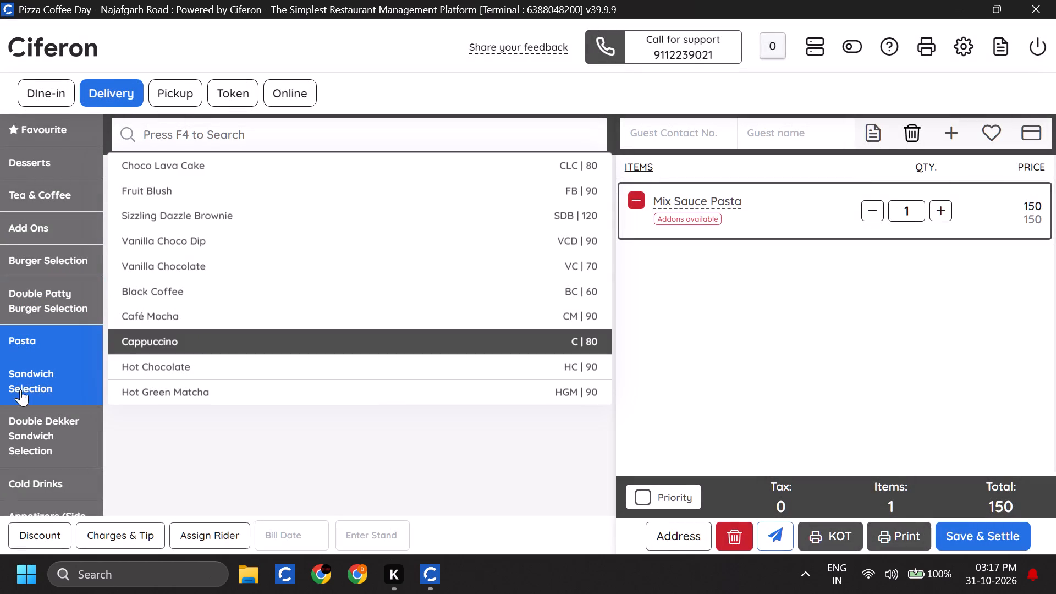
Add one Paneer Tikka Sandwich and one Paneer Wrap to the delivery order.
{"action": "left_click", "coordinate": [29, 384]}
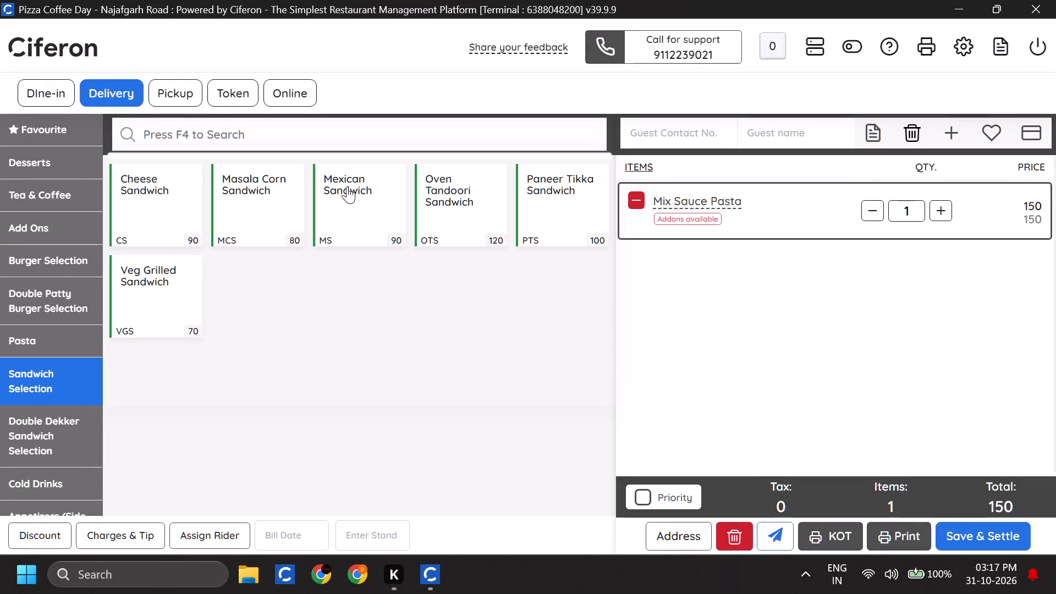
{"action": "left_click", "coordinate": [559, 218]}
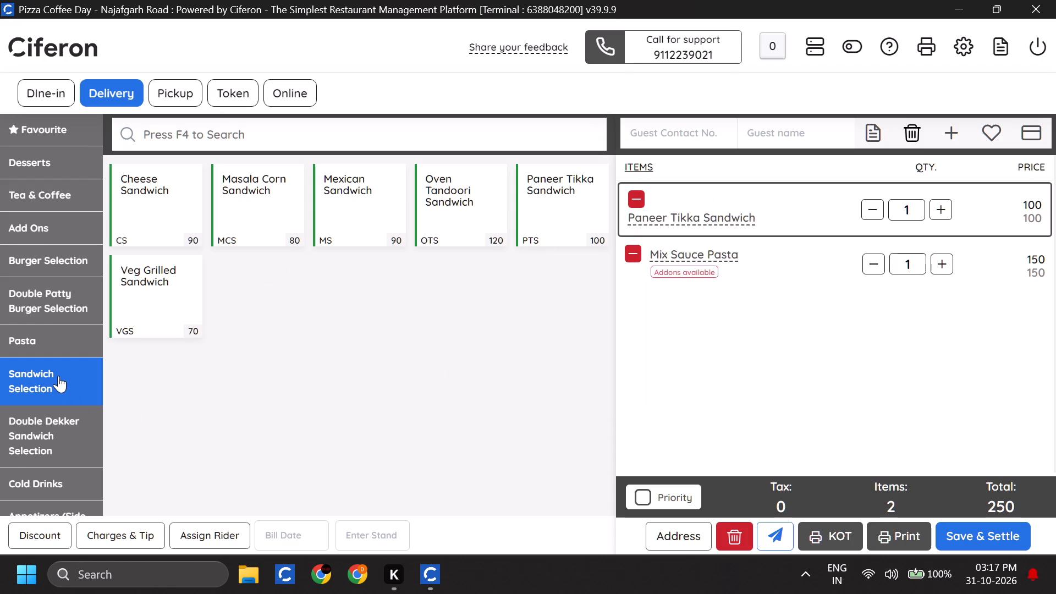
{"action": "scroll", "coordinate": [58, 376], "scroll_direction": "down", "scroll_amount": 4}
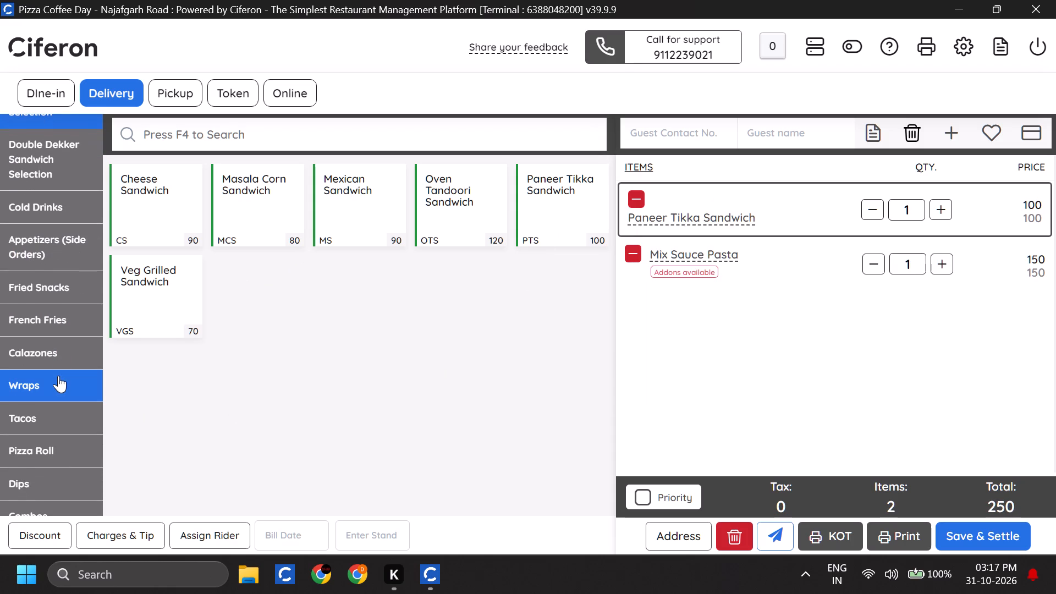
{"action": "left_click", "coordinate": [58, 376]}
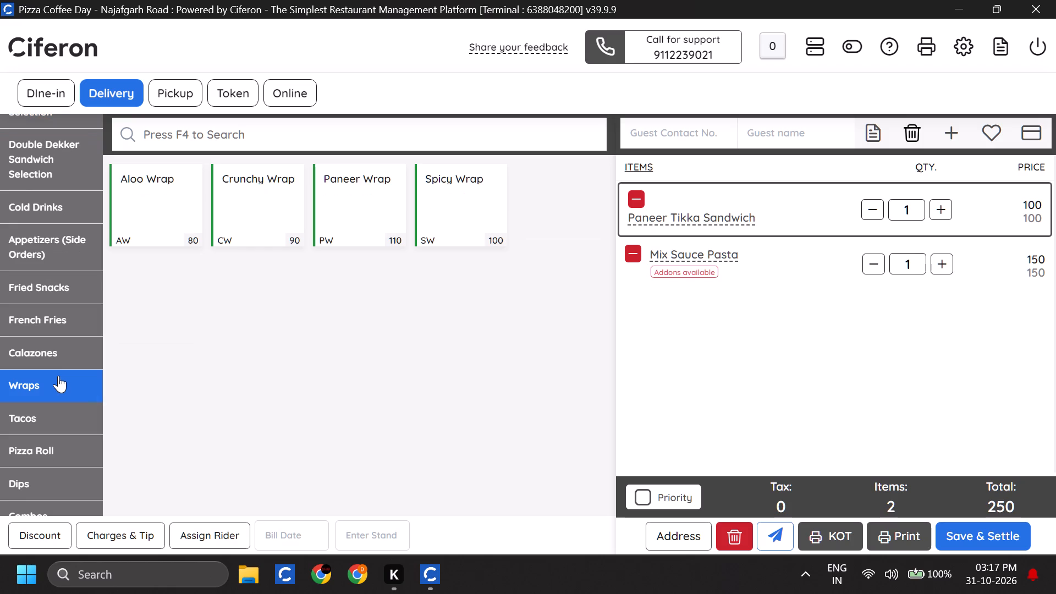
{"action": "left_click", "coordinate": [384, 215]}
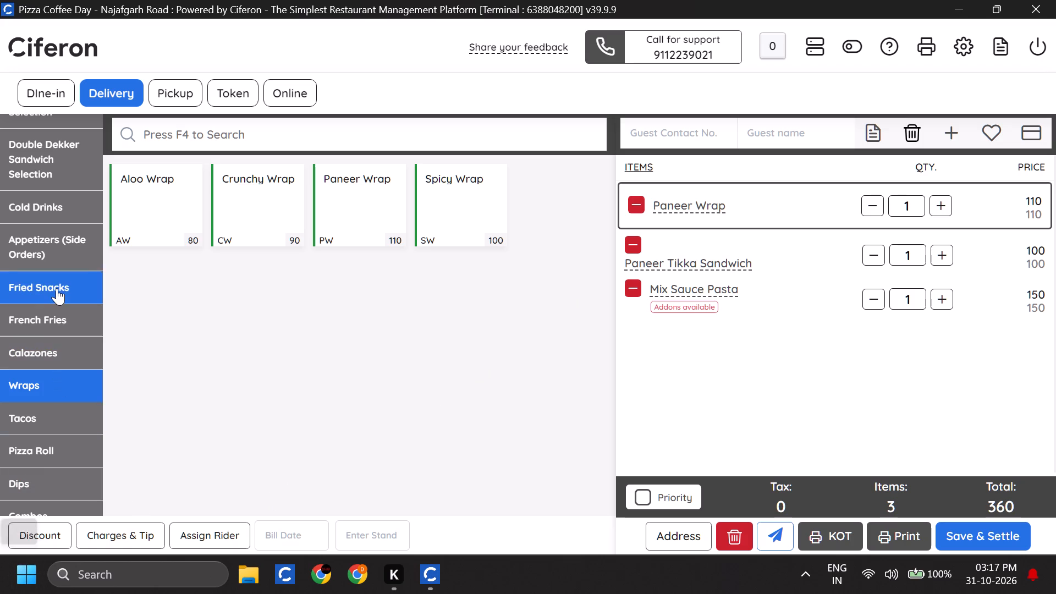
Add one Cheese Sandwich from the Sandwich Selection category to the delivery order.
{"action": "scroll", "coordinate": [53, 291], "scroll_direction": "up", "scroll_amount": 4}
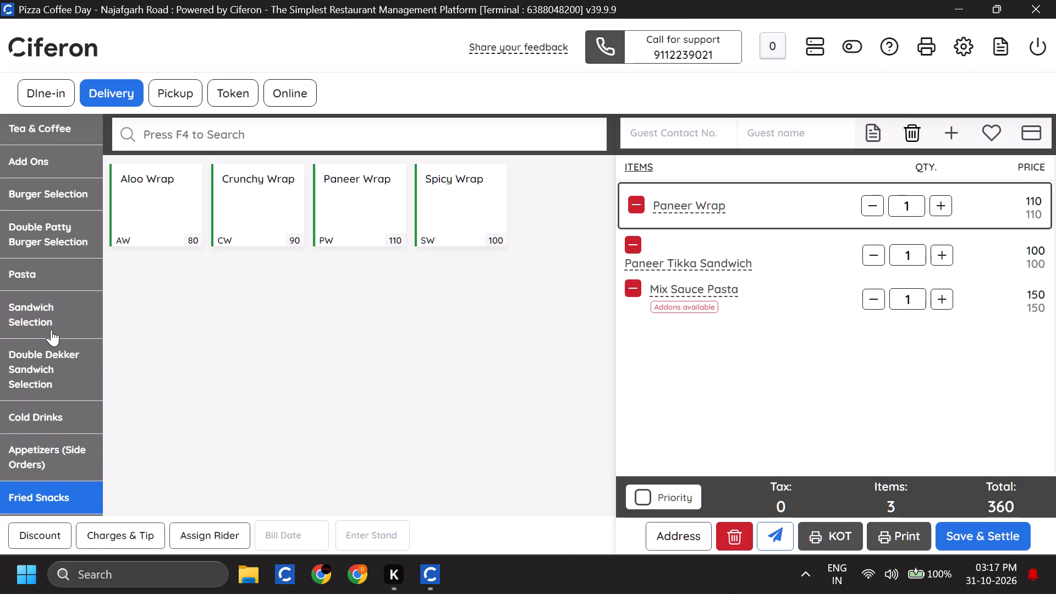
{"action": "left_click", "coordinate": [51, 329]}
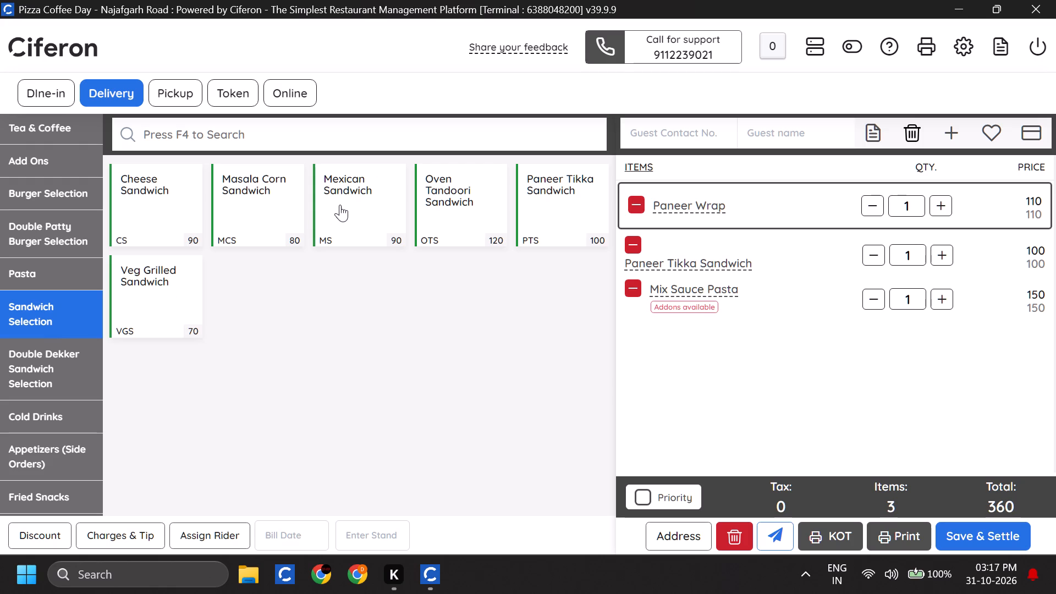
{"action": "left_click", "coordinate": [148, 205]}
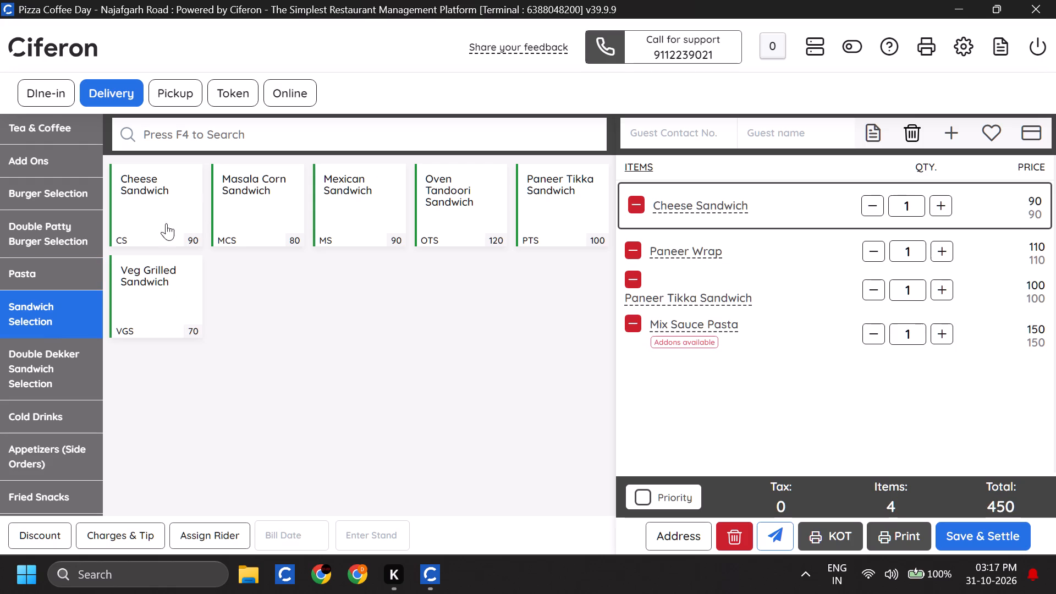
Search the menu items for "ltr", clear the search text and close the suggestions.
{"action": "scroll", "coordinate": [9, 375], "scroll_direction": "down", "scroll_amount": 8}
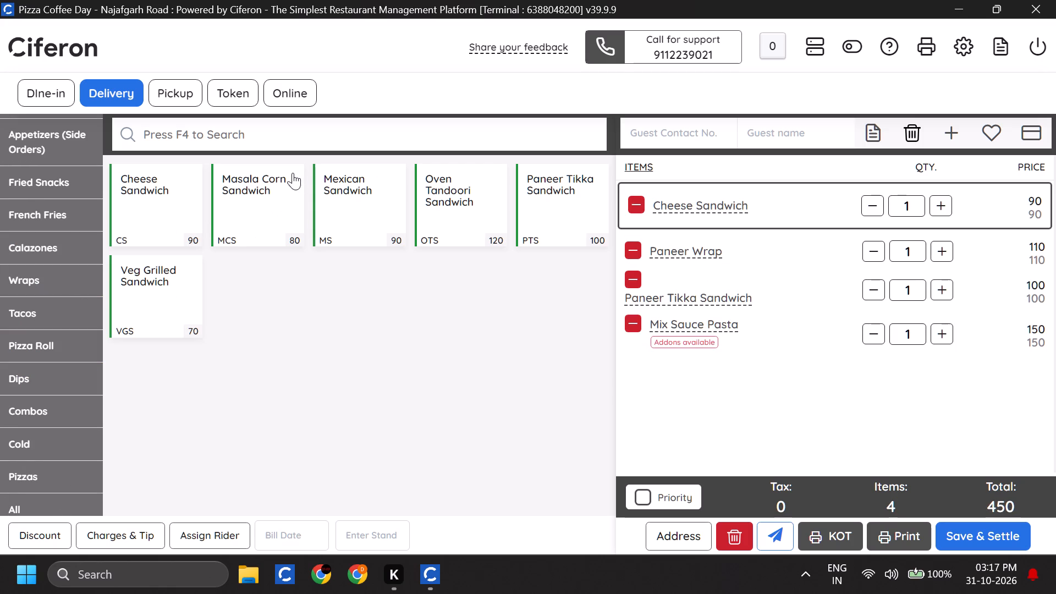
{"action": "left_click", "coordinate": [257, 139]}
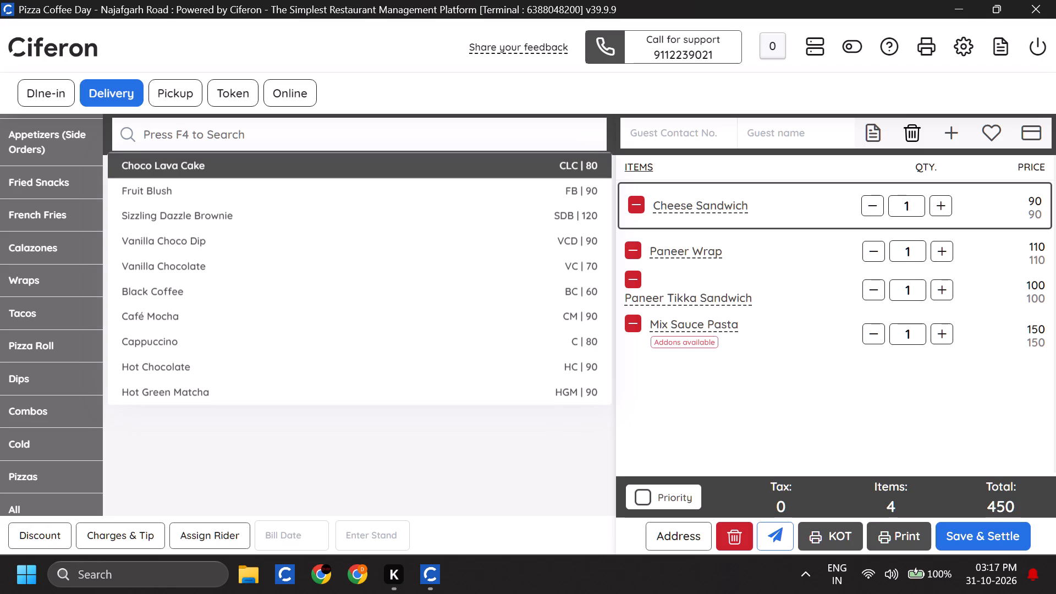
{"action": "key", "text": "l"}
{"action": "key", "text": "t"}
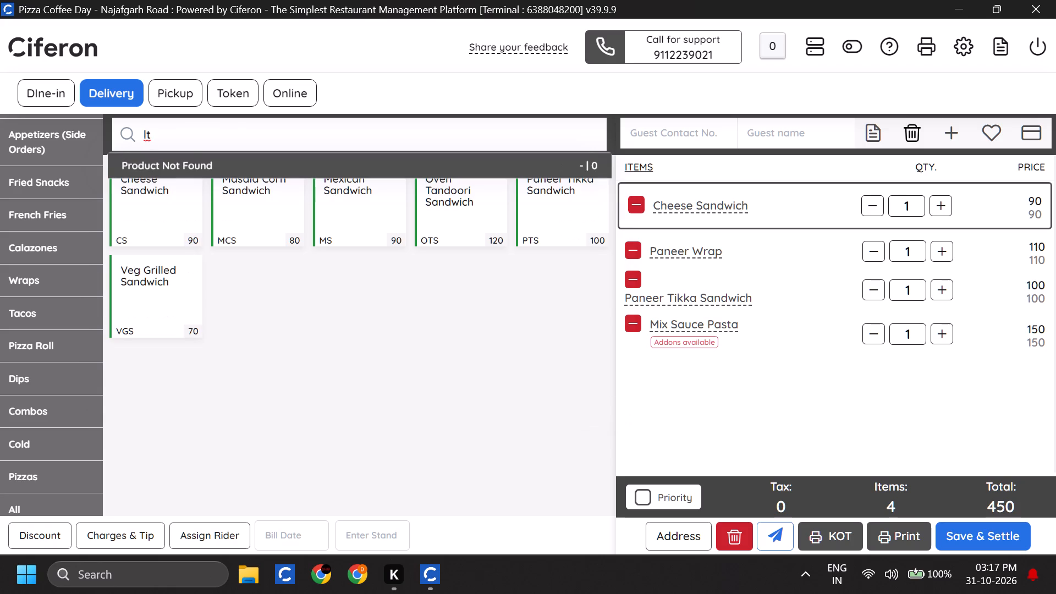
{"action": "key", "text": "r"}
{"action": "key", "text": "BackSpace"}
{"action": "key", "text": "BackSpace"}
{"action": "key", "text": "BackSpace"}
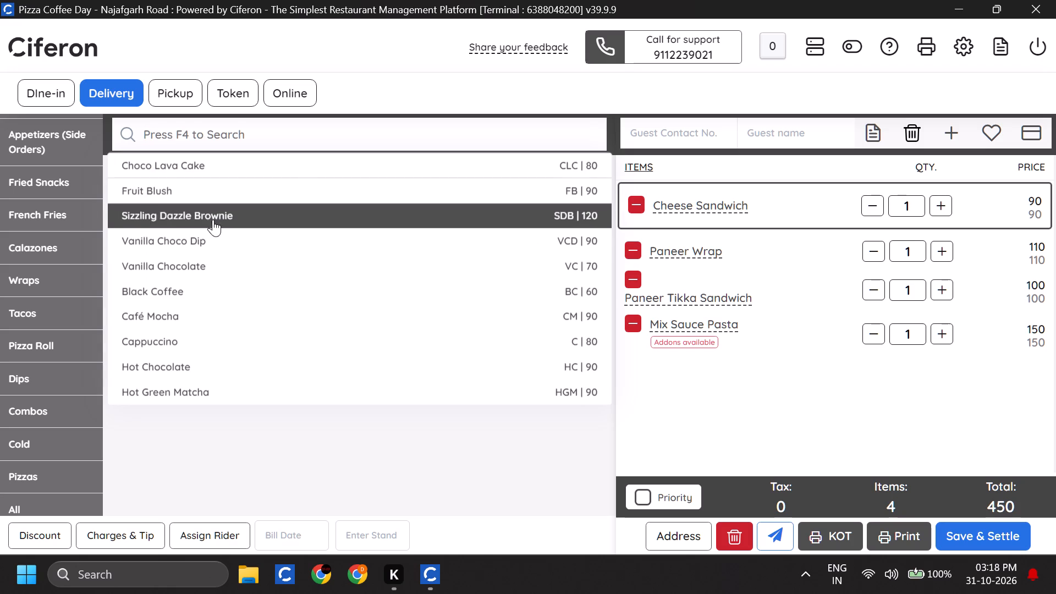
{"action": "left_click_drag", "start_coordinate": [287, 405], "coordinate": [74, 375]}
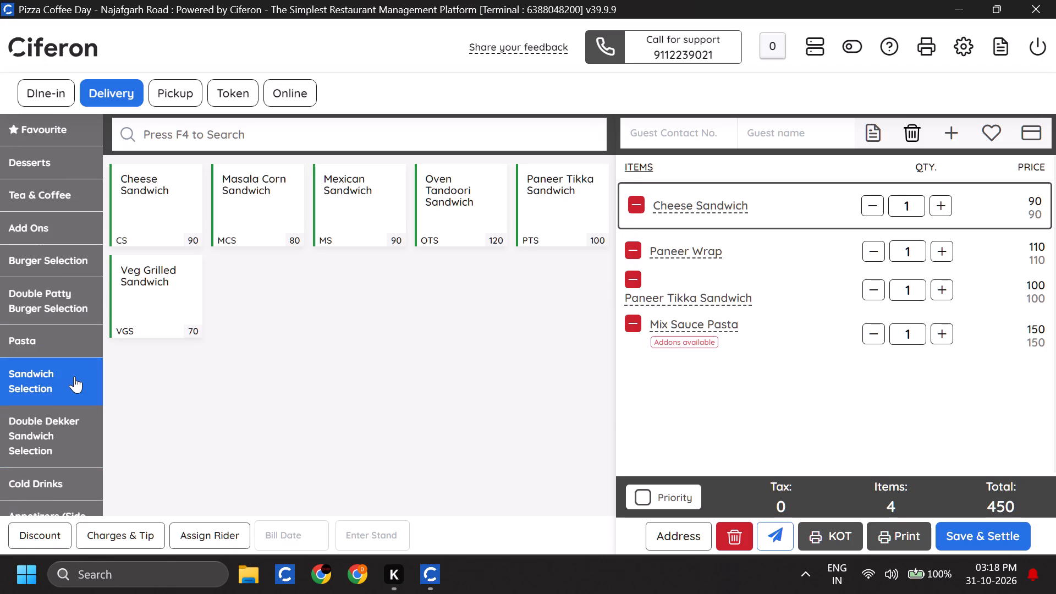
Add one Coke priced at 40 from the Cold Drinks category to the delivery order.
{"action": "left_click", "coordinate": [74, 376]}
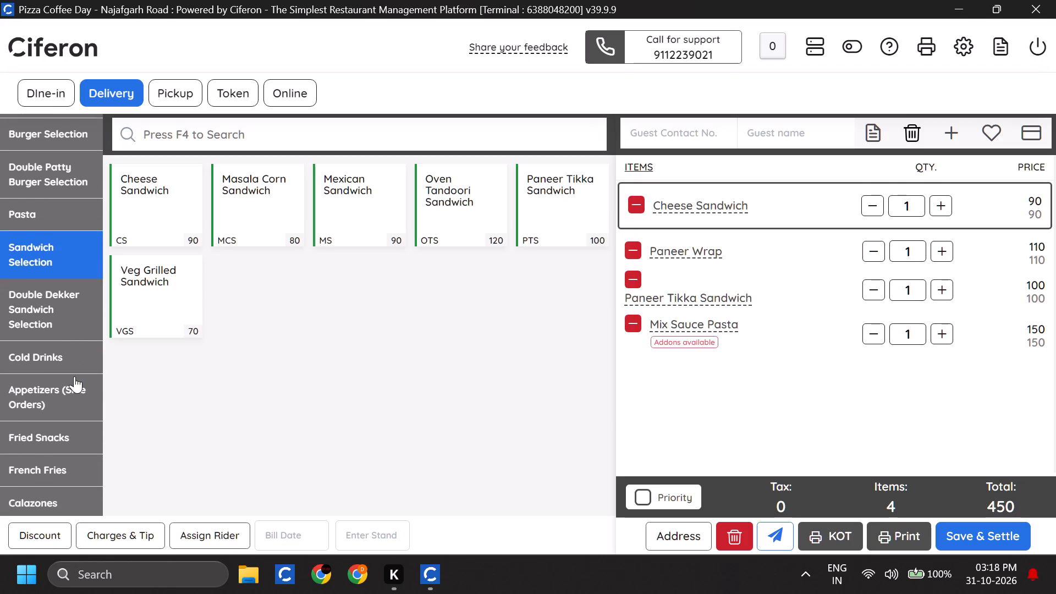
{"action": "left_click", "coordinate": [58, 343]}
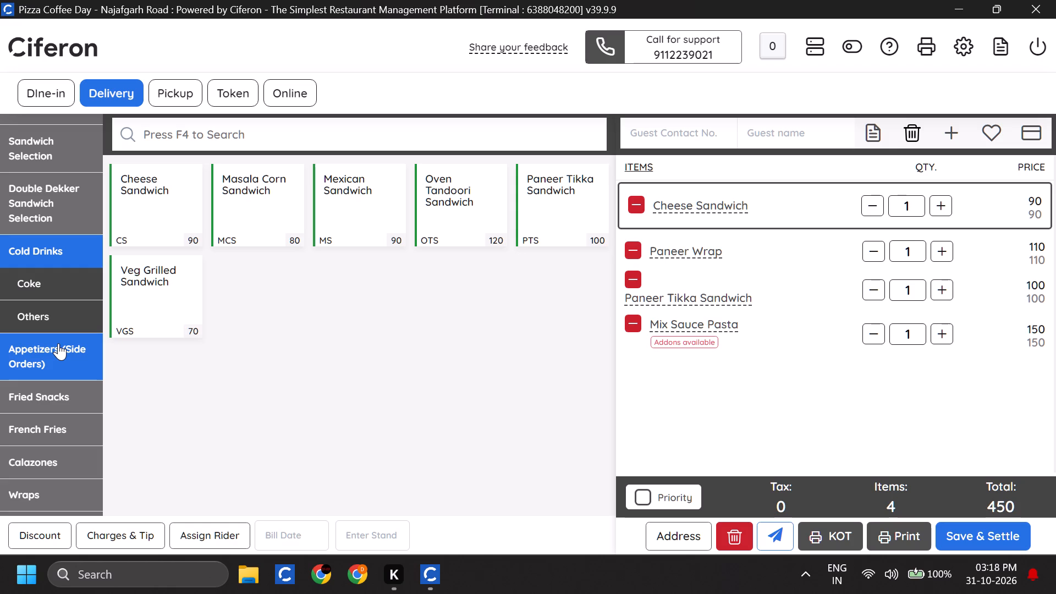
{"action": "left_click", "coordinate": [49, 277]}
{"action": "left_click", "coordinate": [147, 170]}
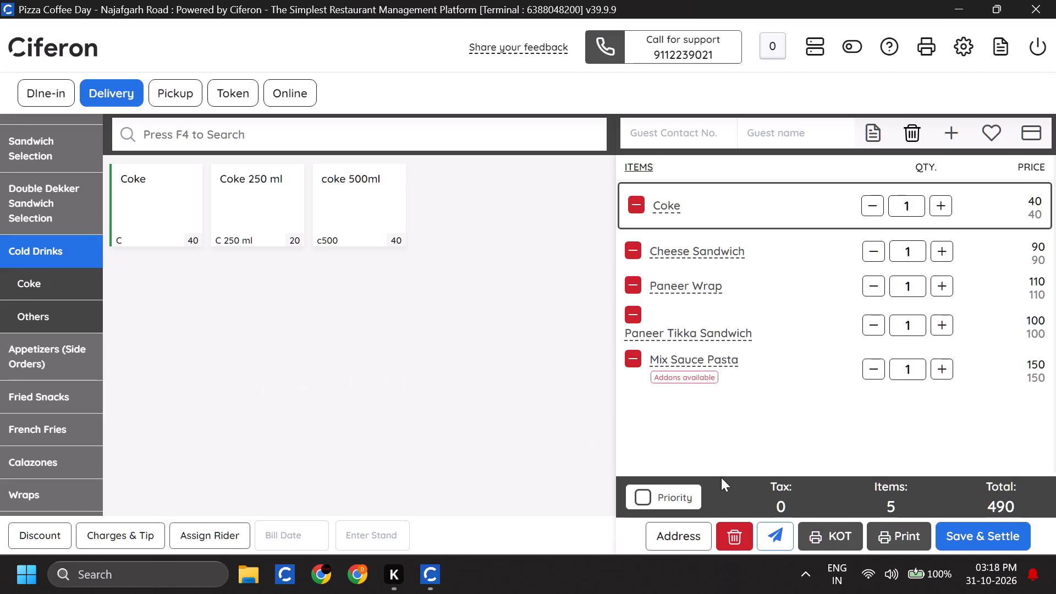
Issue the kitchen order ticket (KOT) for the five-item delivery order.
{"action": "left_click", "coordinate": [824, 529]}
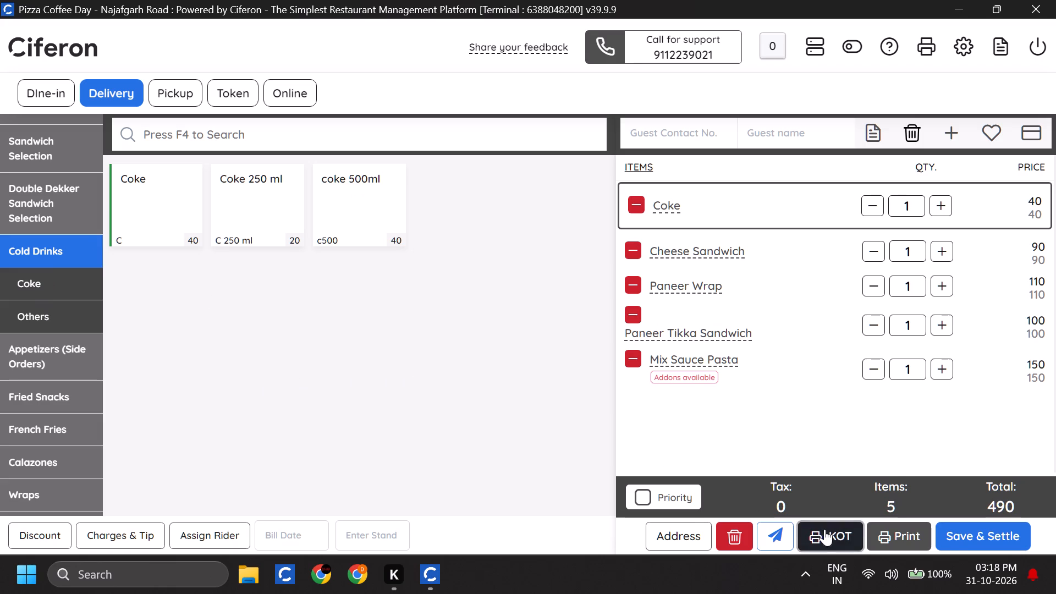
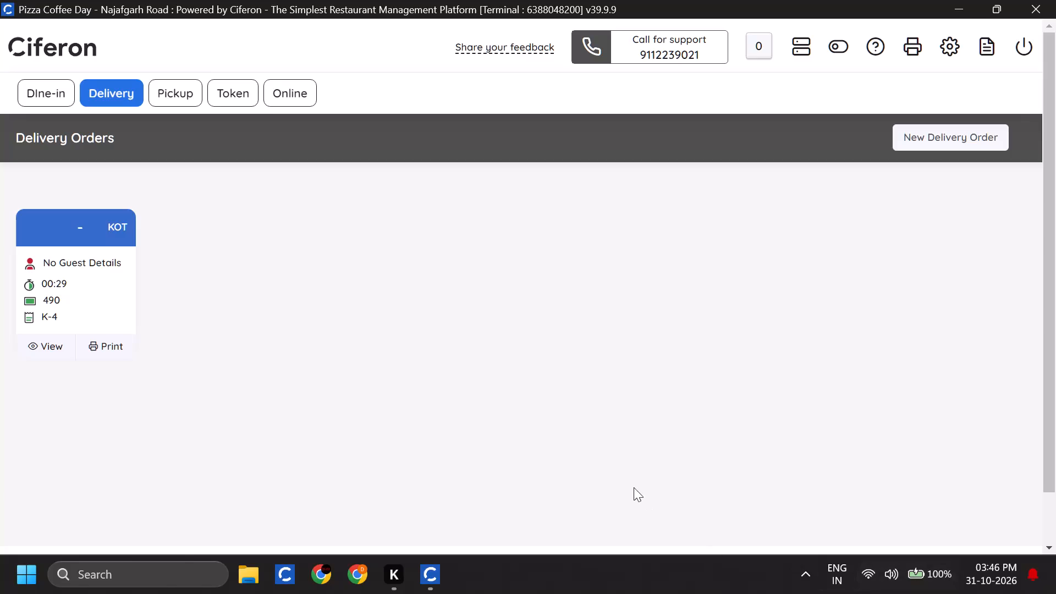
Reopen the K-4 delivery order and print its bill.
{"action": "left_click", "coordinate": [103, 222]}
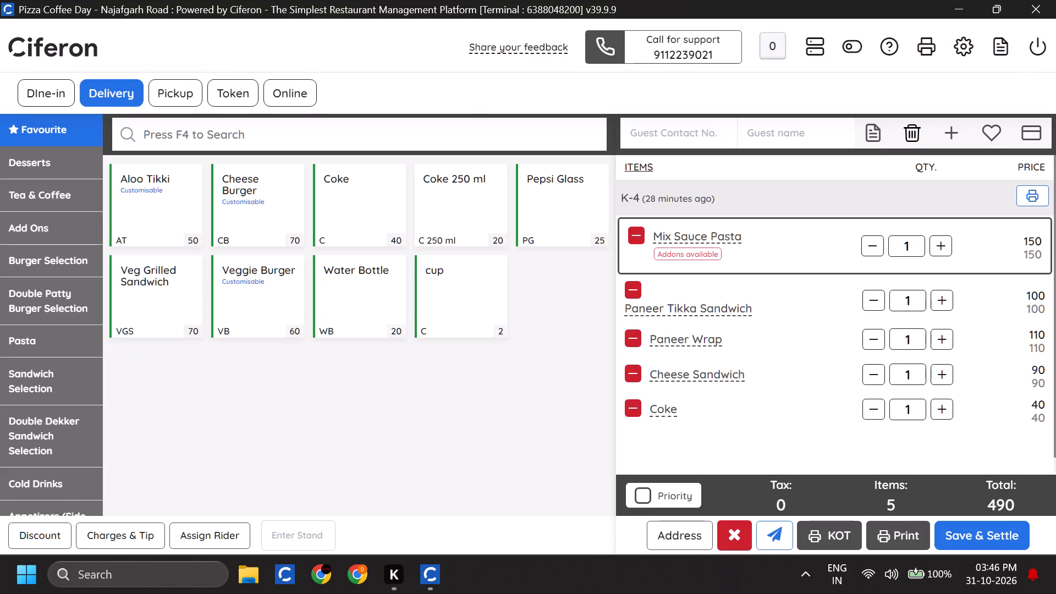
{"action": "left_click", "coordinate": [902, 530]}
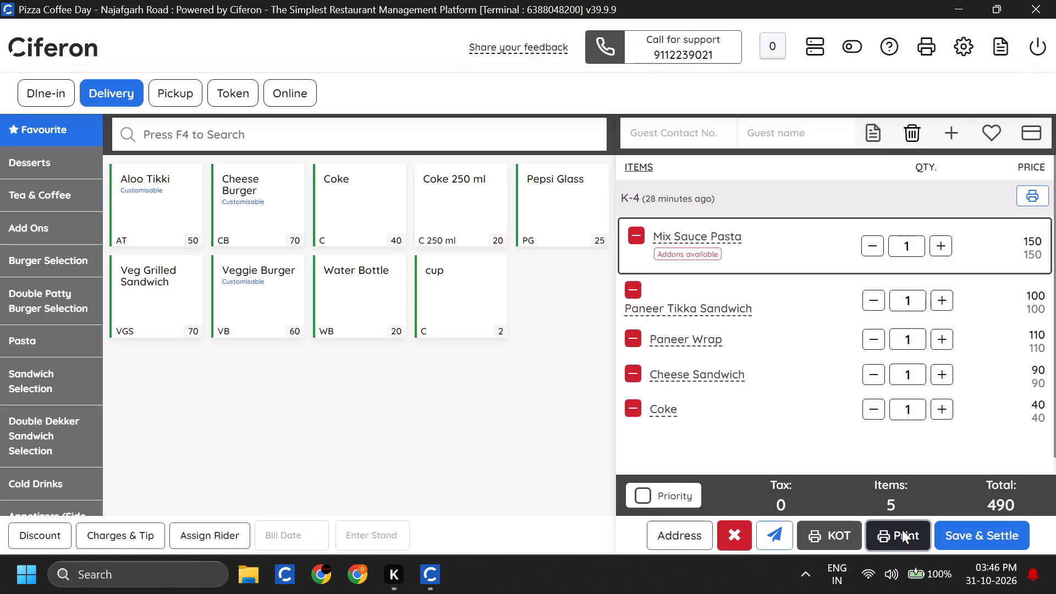
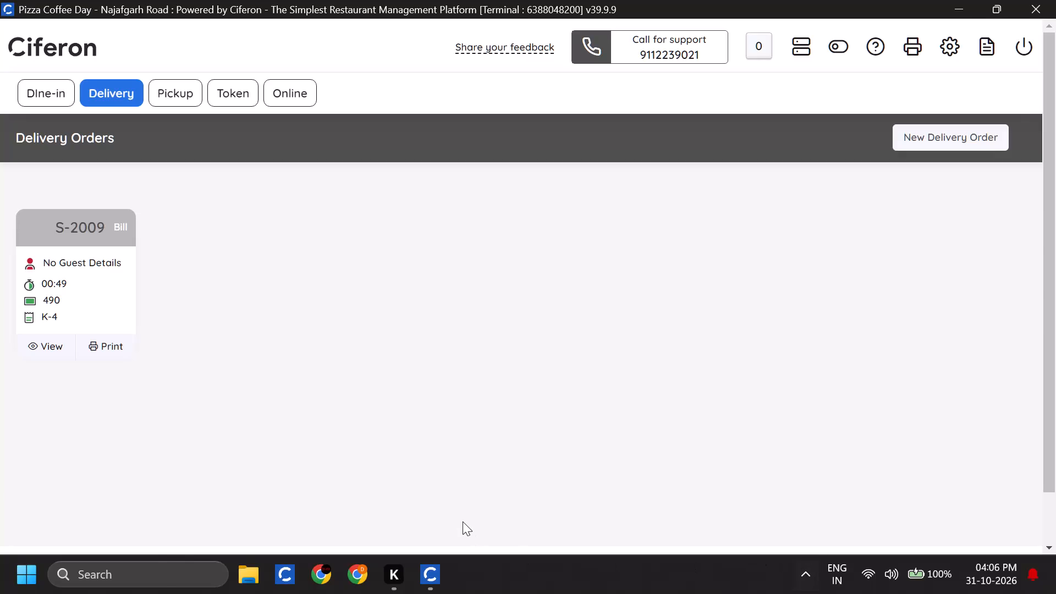
Reopen the billed K-4 delivery order, then save and settle it with Paytm as the payment mode.
{"action": "left_click", "coordinate": [65, 230]}
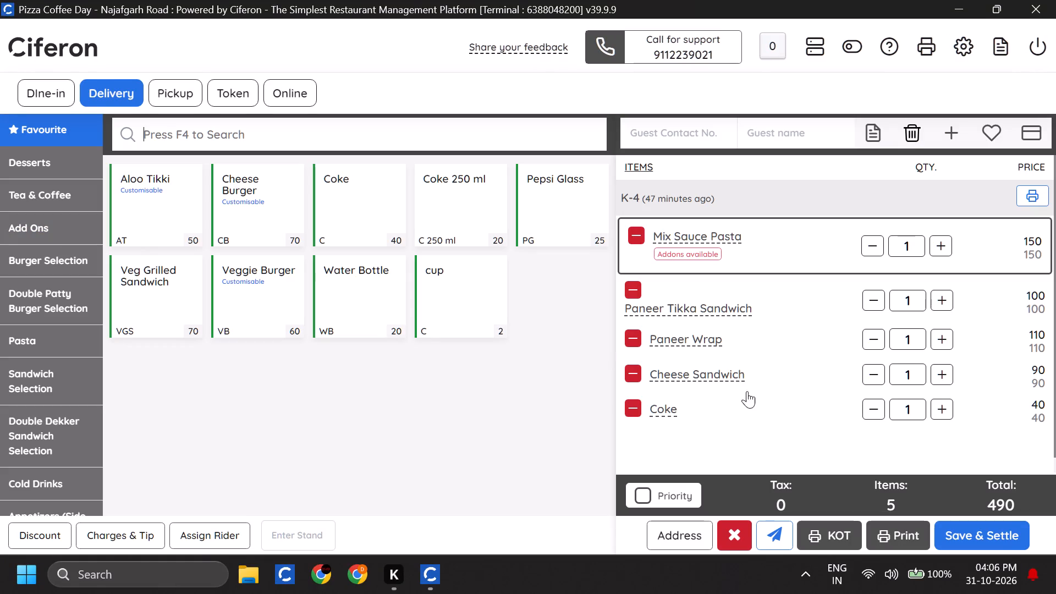
{"action": "left_click", "coordinate": [1003, 544]}
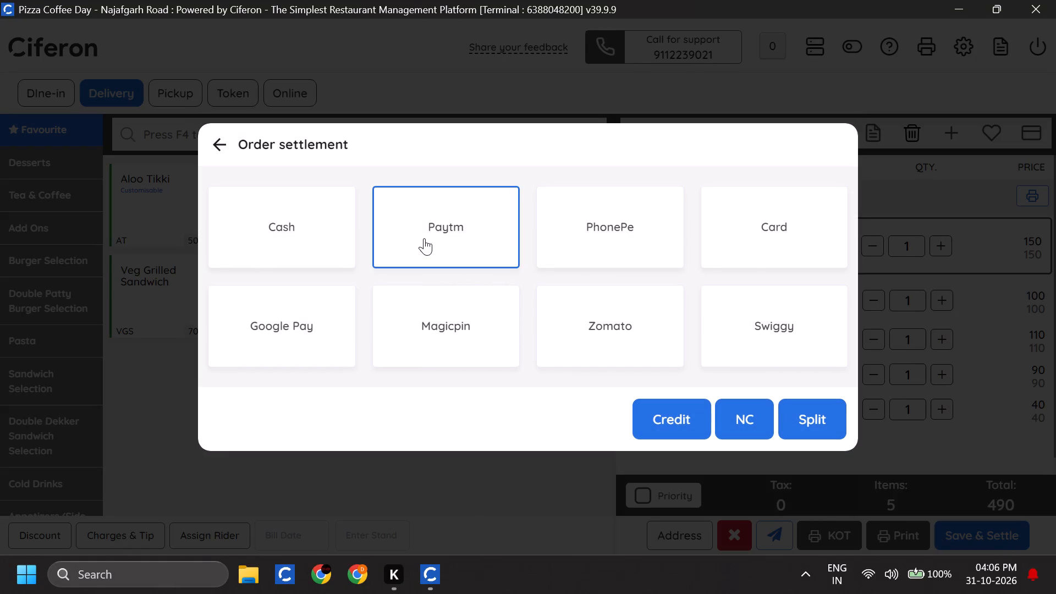
{"action": "left_click", "coordinate": [424, 238]}
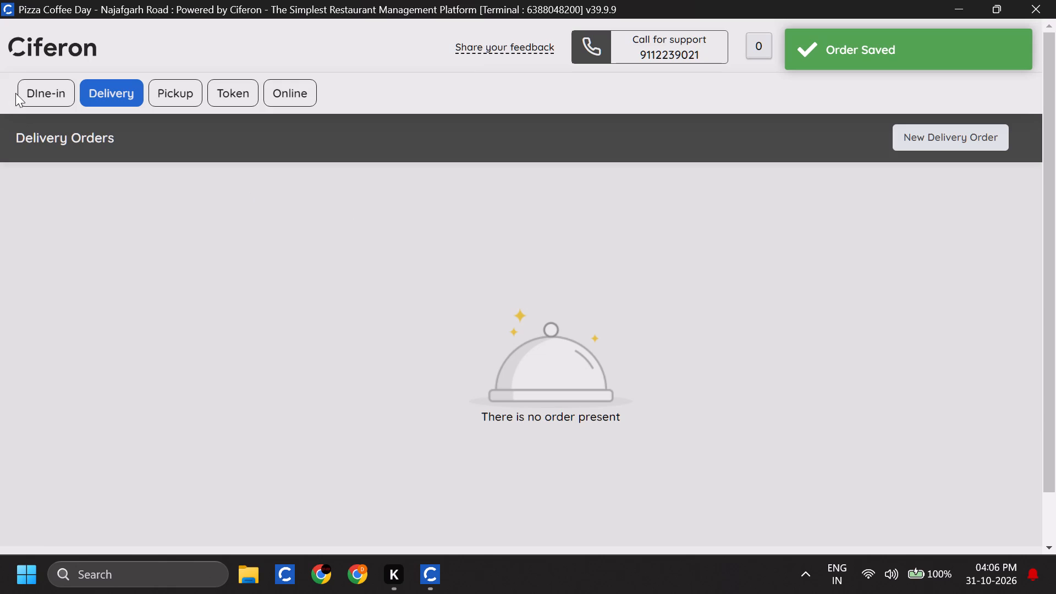
Leave the delivery orders by way of the dine-in tables and open the Sales Dashboard.
{"action": "left_click", "coordinate": [28, 85]}
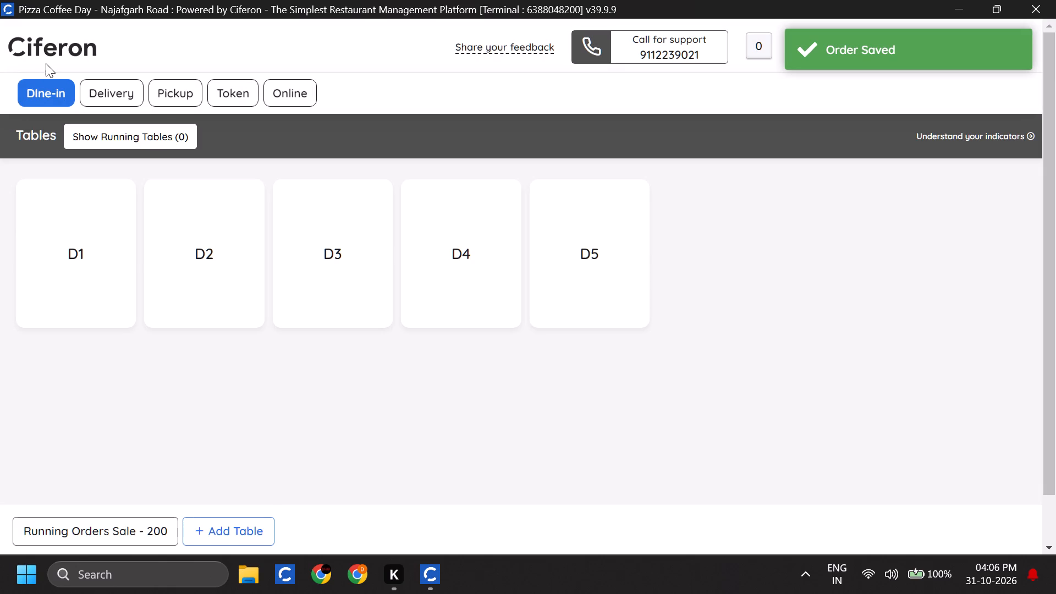
{"action": "left_click", "coordinate": [46, 63]}
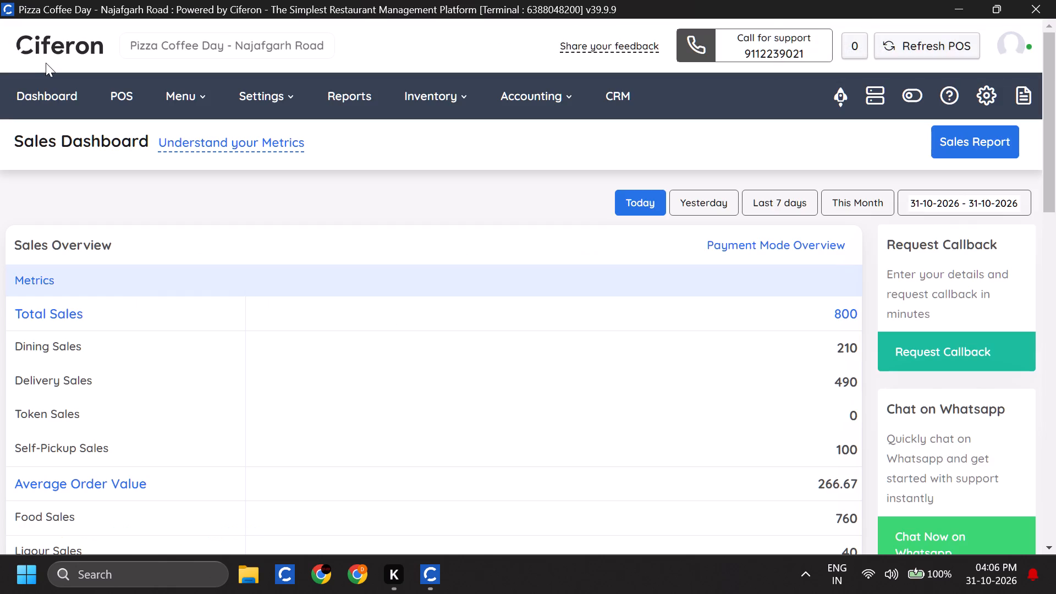
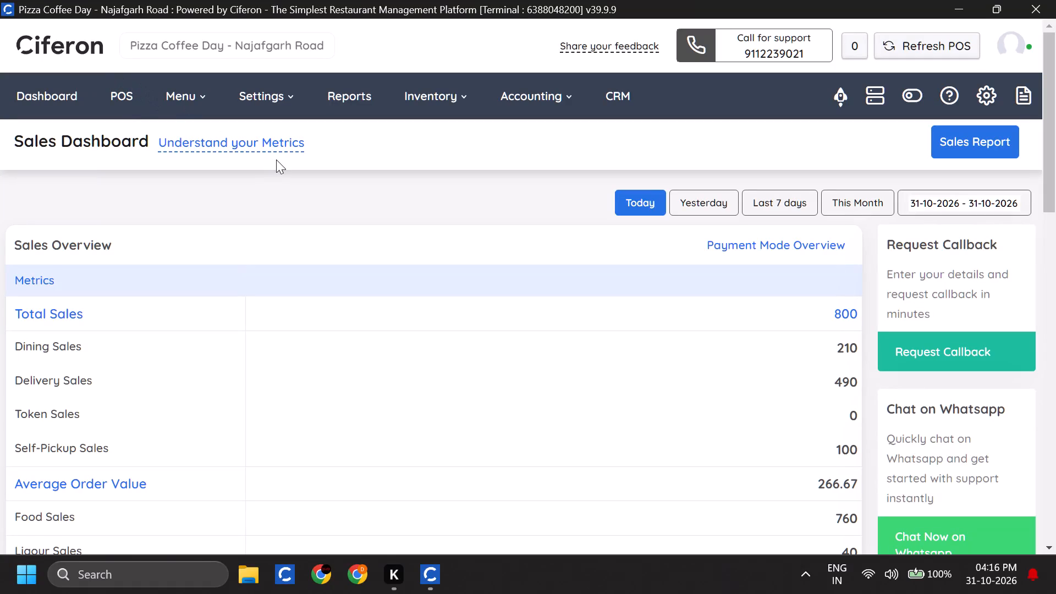
Open today's sales summary report from the Sales Dashboard and examine the bills with their order types, payment modes and subtotals.
{"action": "left_click", "coordinate": [985, 140]}
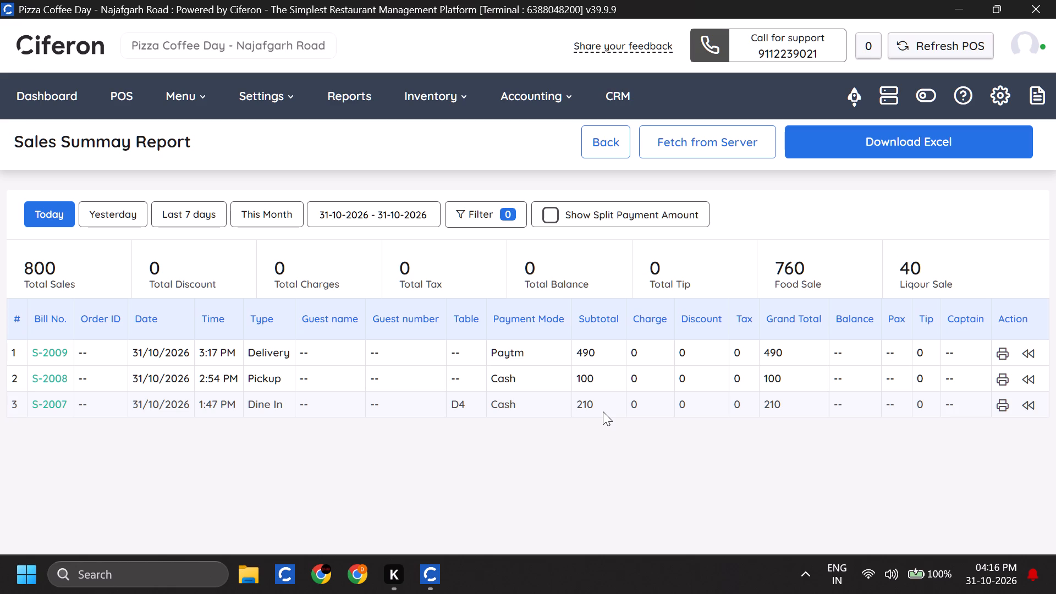
{"action": "left_click_drag", "start_coordinate": [603, 411], "coordinate": [565, 382]}
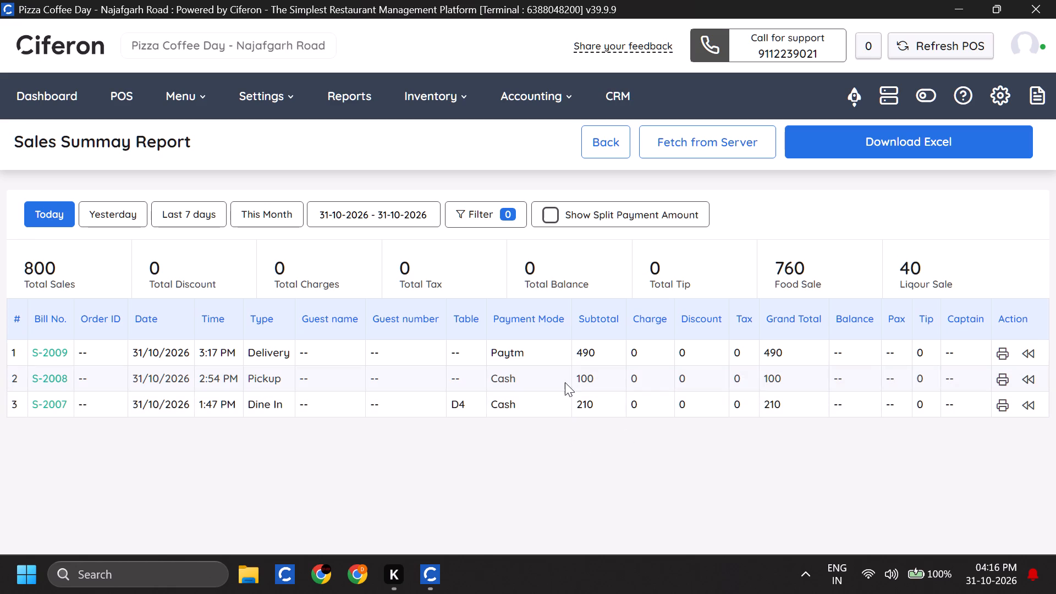
Open the running K-2 pickup order in the POS, then save and settle it with Cash as the payment mode.
{"action": "left_click", "coordinate": [124, 97]}
{"action": "left_click", "coordinate": [178, 91]}
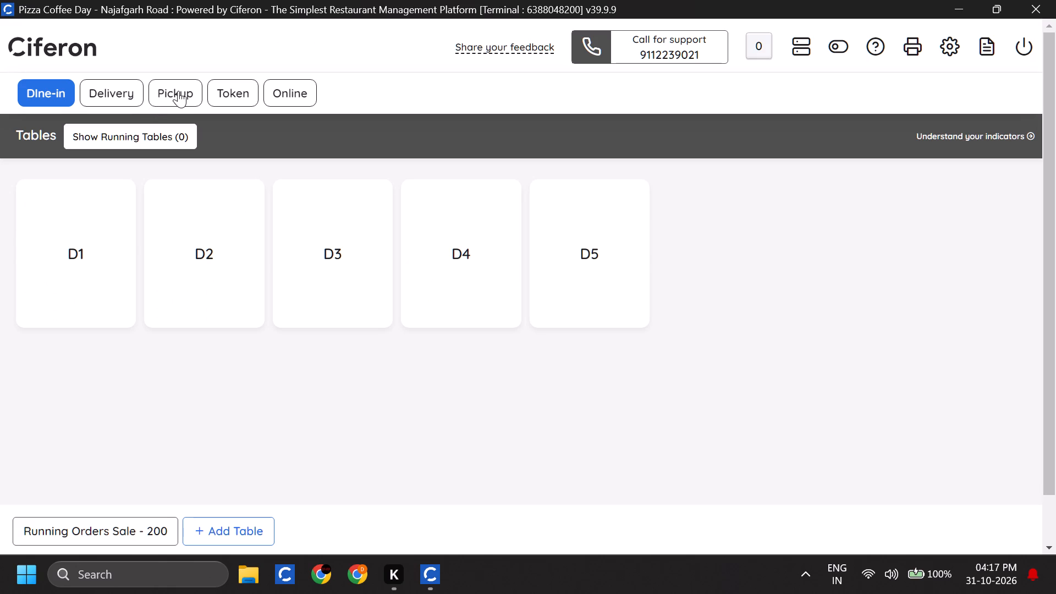
{"action": "left_click", "coordinate": [78, 229]}
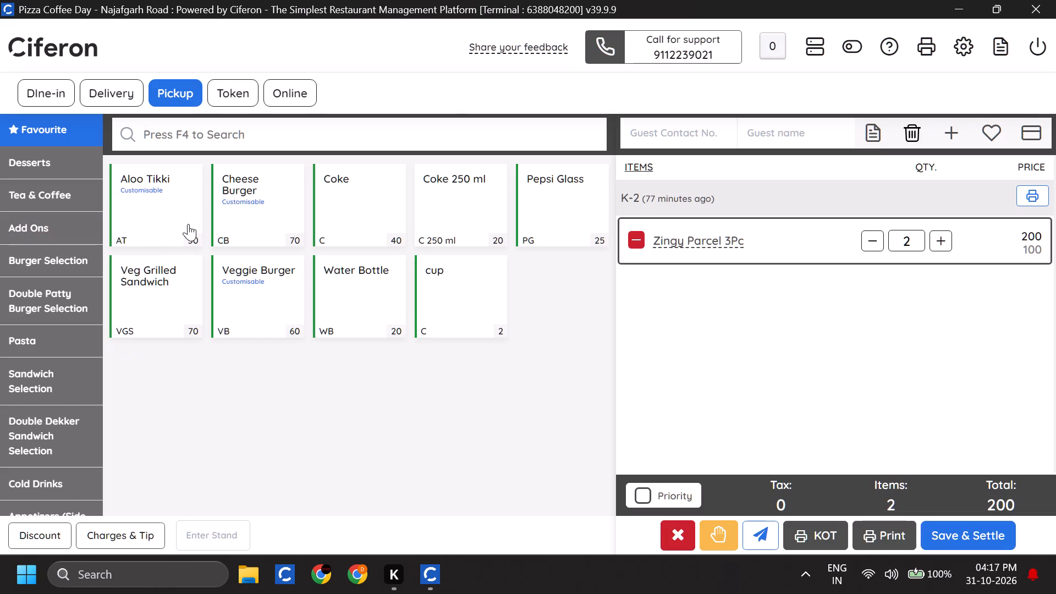
{"action": "left_click", "coordinate": [950, 538]}
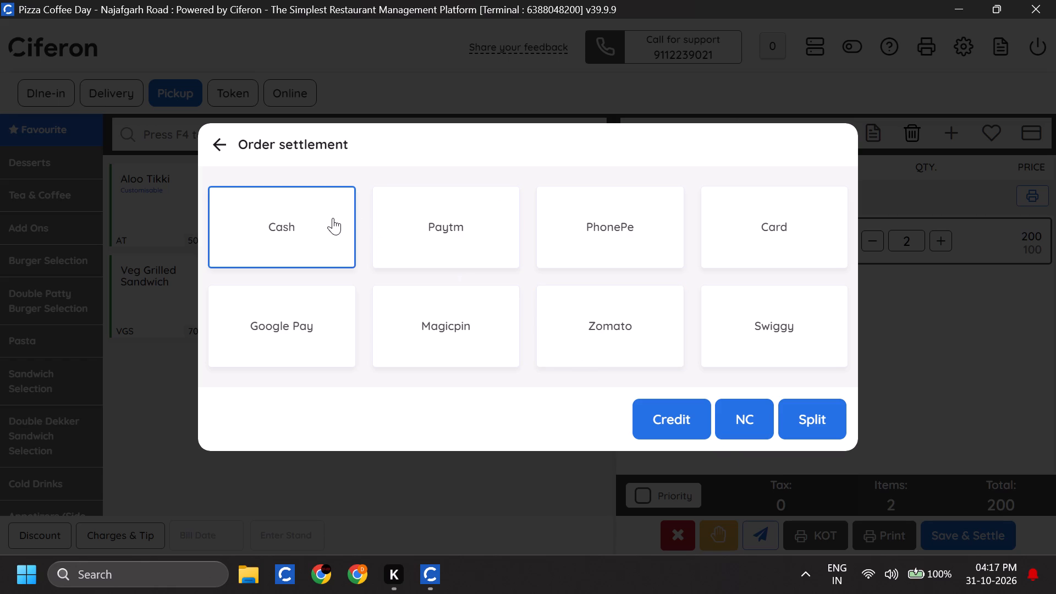
{"action": "left_click", "coordinate": [333, 218]}
{"action": "left_click", "coordinate": [448, 299]}
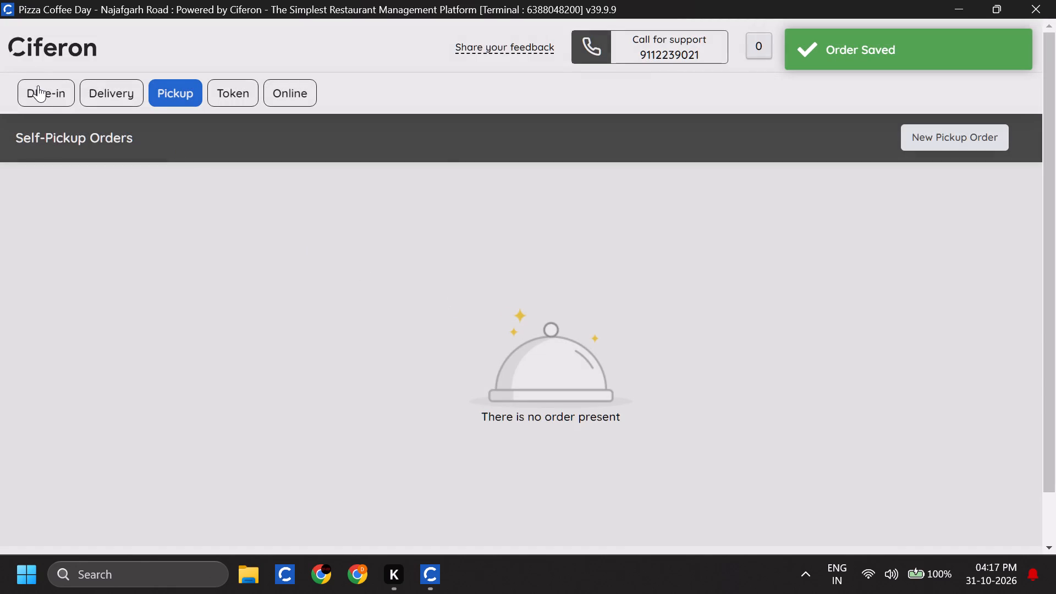
Check today's sales overview on the Sales Dashboard by way of the dine-in tables, and return to the POS.
{"action": "left_click", "coordinate": [47, 95]}
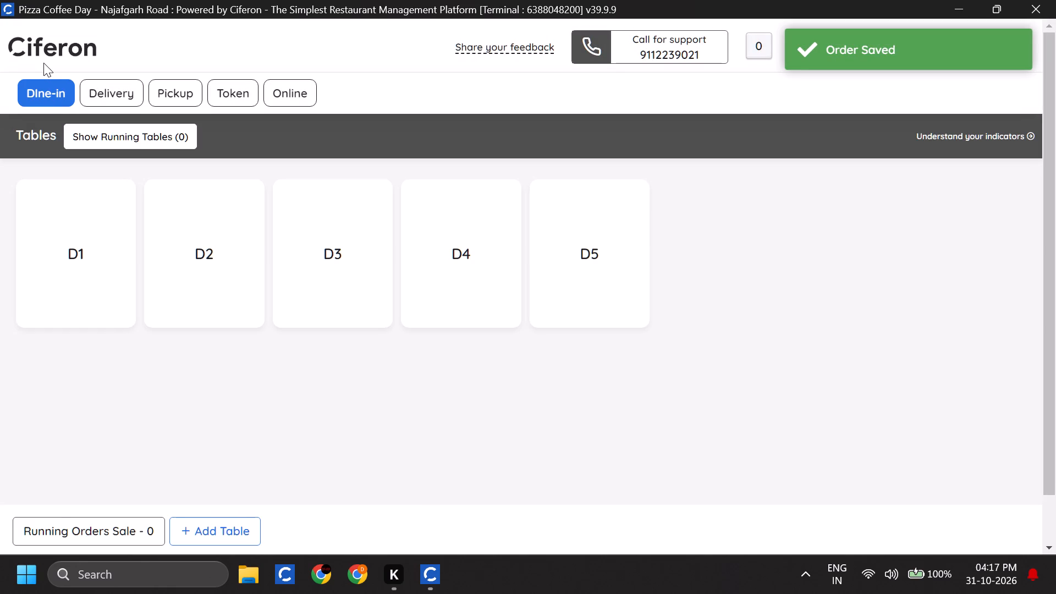
{"action": "left_click", "coordinate": [43, 63]}
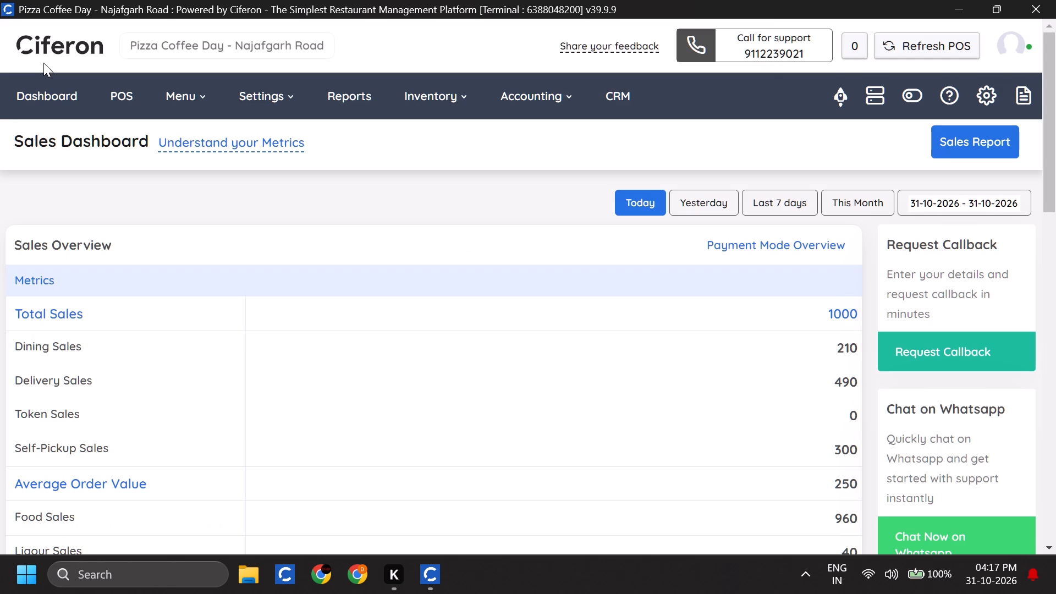
{"action": "left_click", "coordinate": [117, 99]}
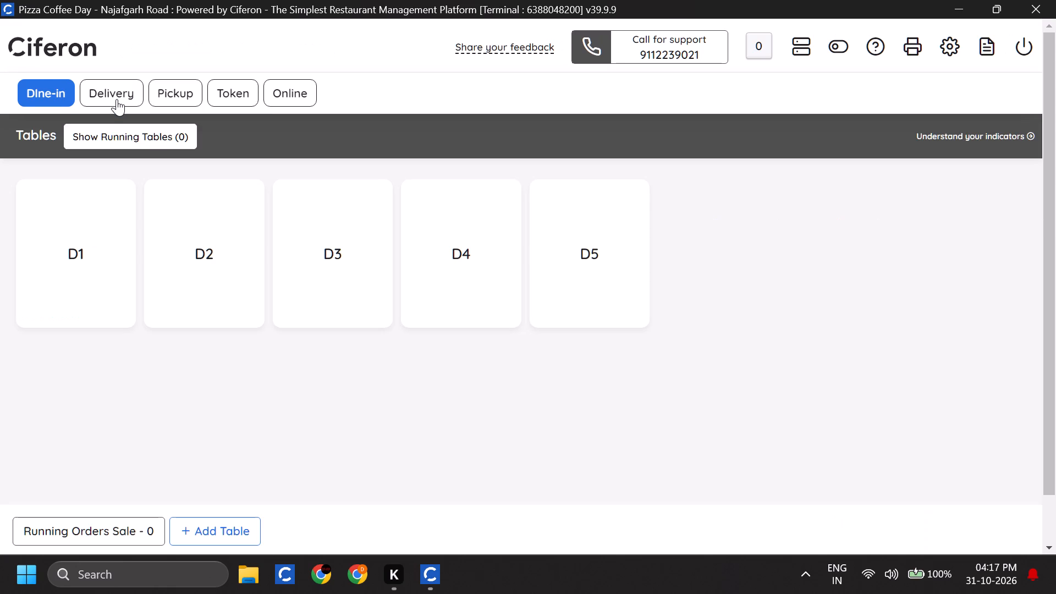
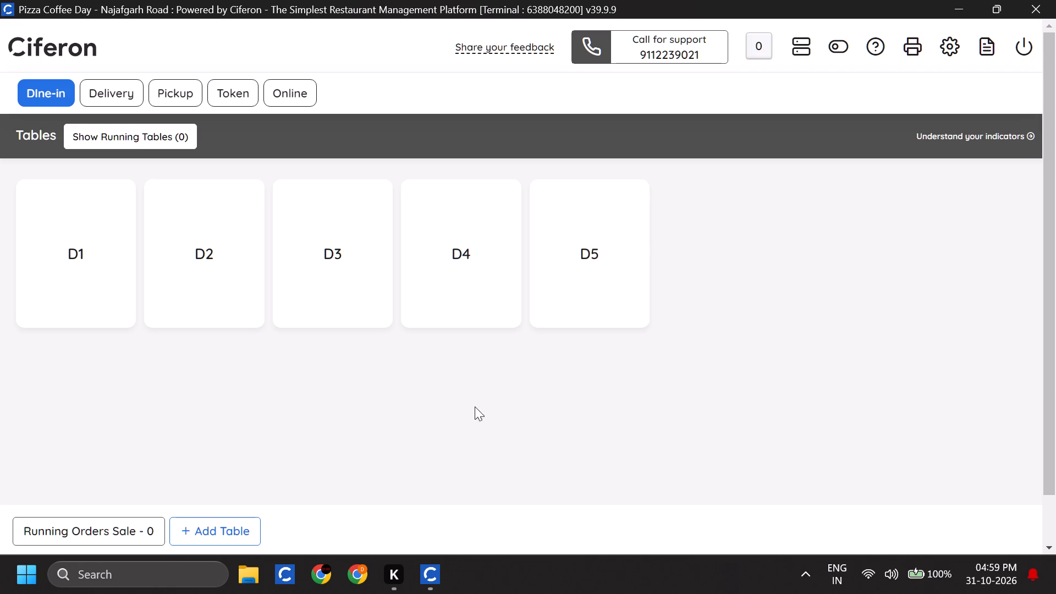
Start a dine-in order on table D5 and add a Regular Paneer Crunch from the Classic Range Pizza category, without addons.
{"action": "left_click", "coordinate": [580, 280]}
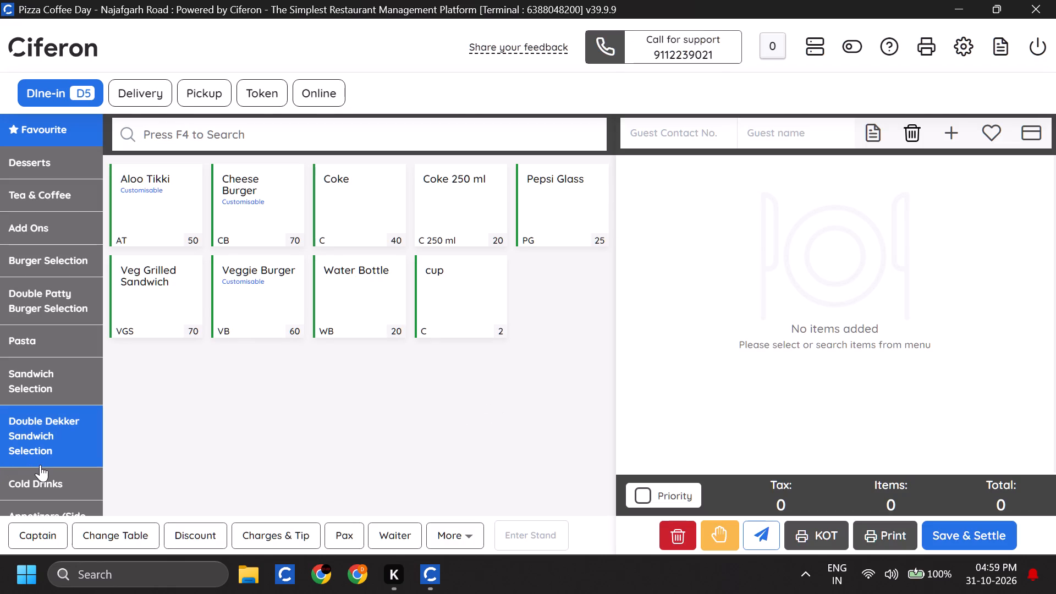
{"action": "scroll", "coordinate": [40, 465], "scroll_direction": "down", "scroll_amount": 8}
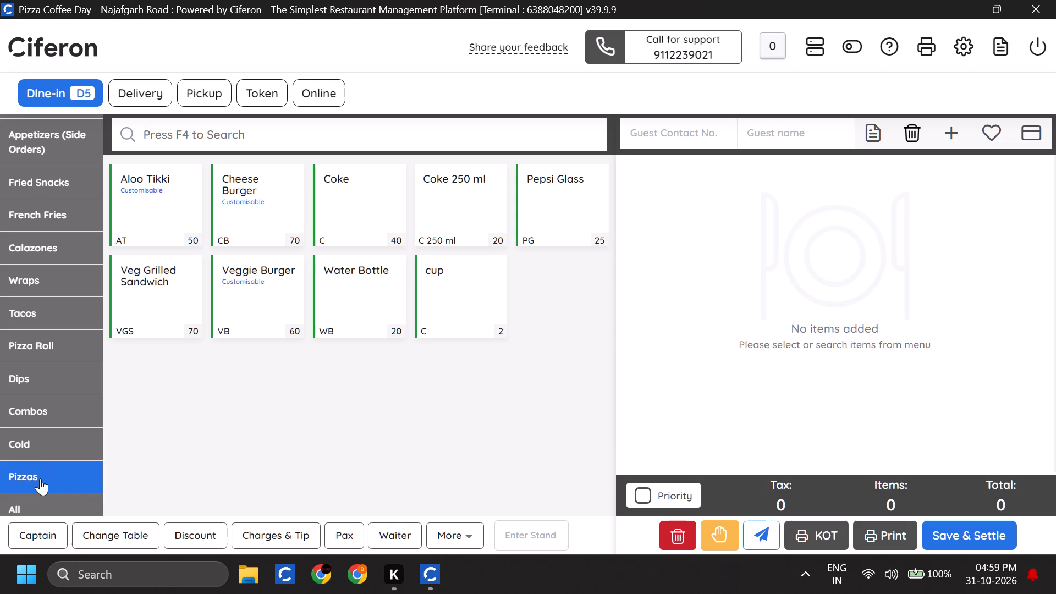
{"action": "left_click", "coordinate": [40, 479]}
{"action": "scroll", "coordinate": [40, 479], "scroll_direction": "down", "scroll_amount": 2}
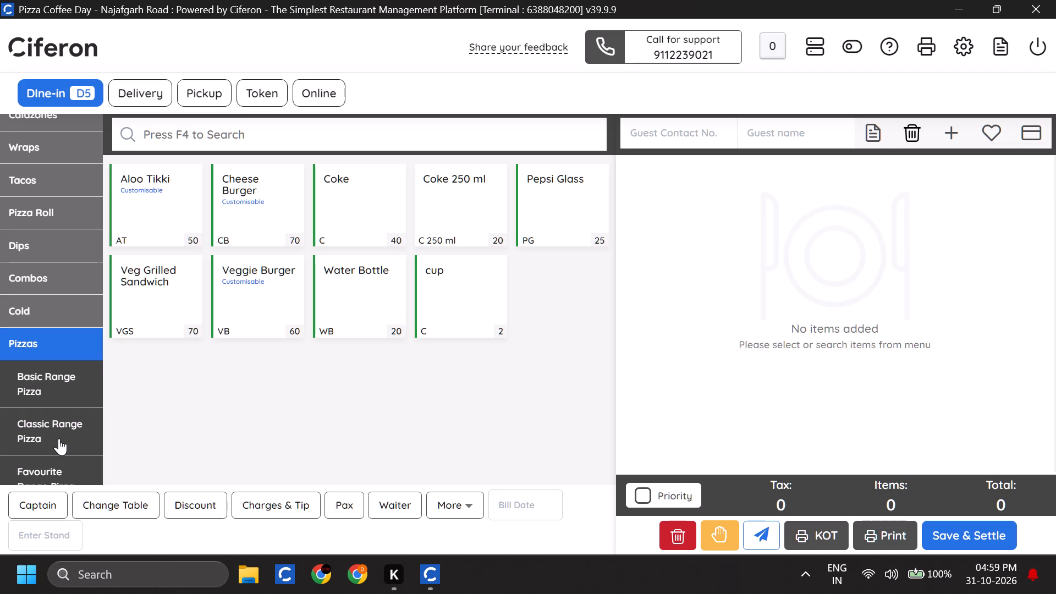
{"action": "left_click", "coordinate": [58, 438]}
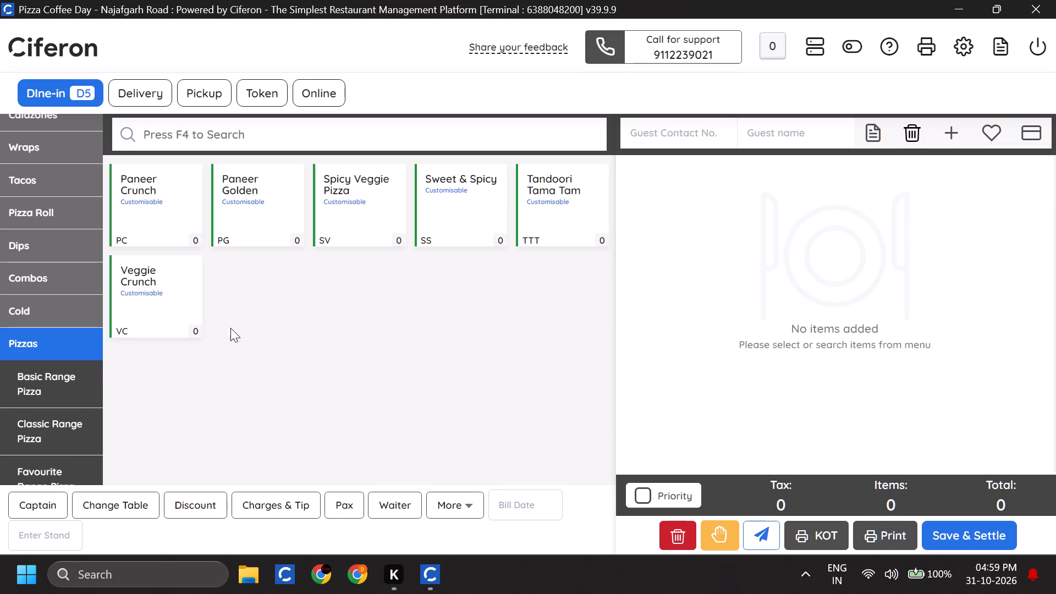
{"action": "left_click", "coordinate": [151, 206]}
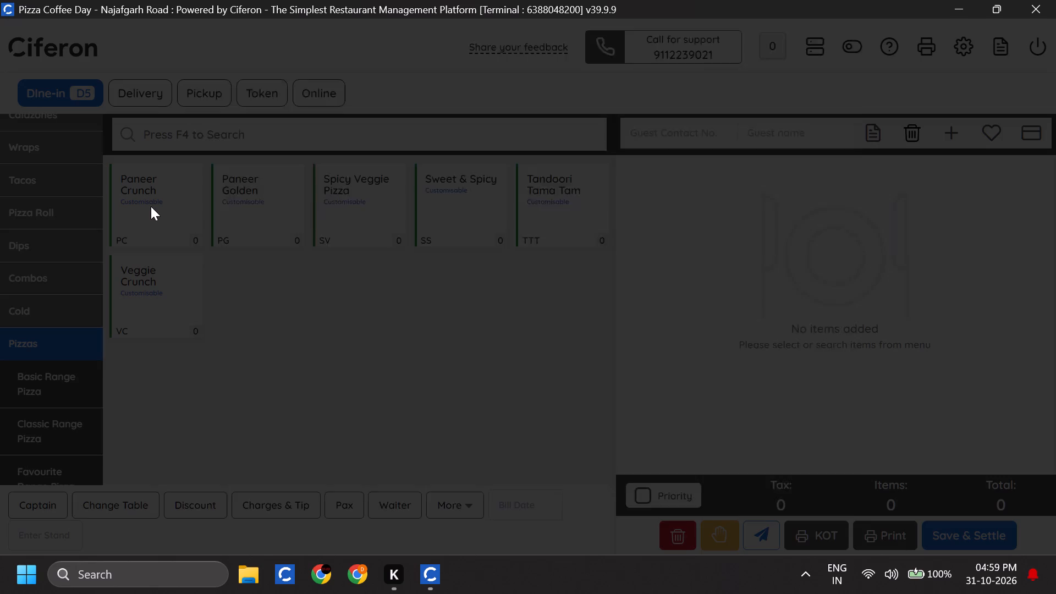
{"action": "left_click", "coordinate": [373, 494]}
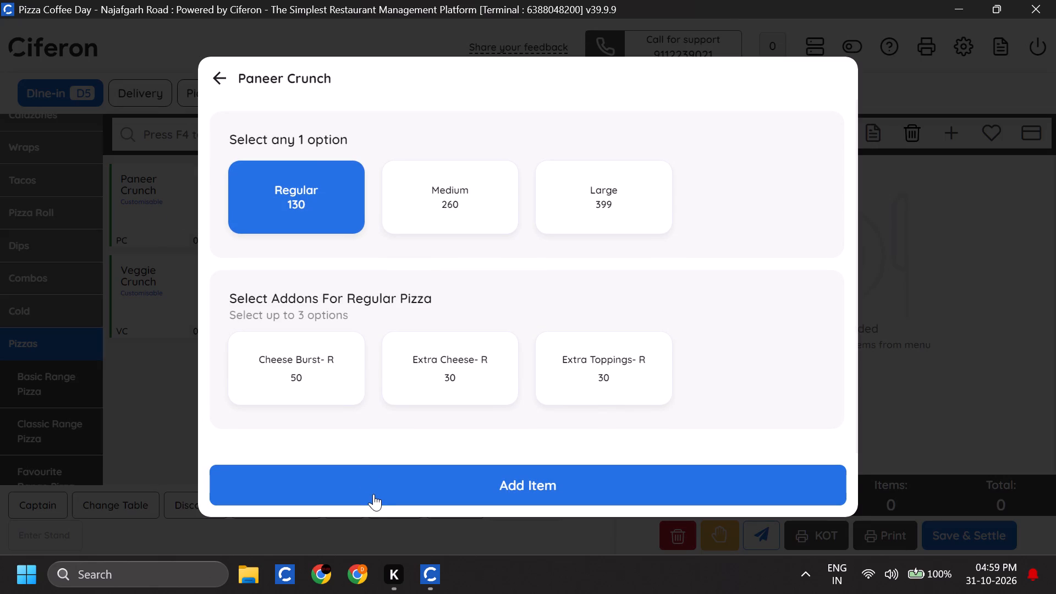
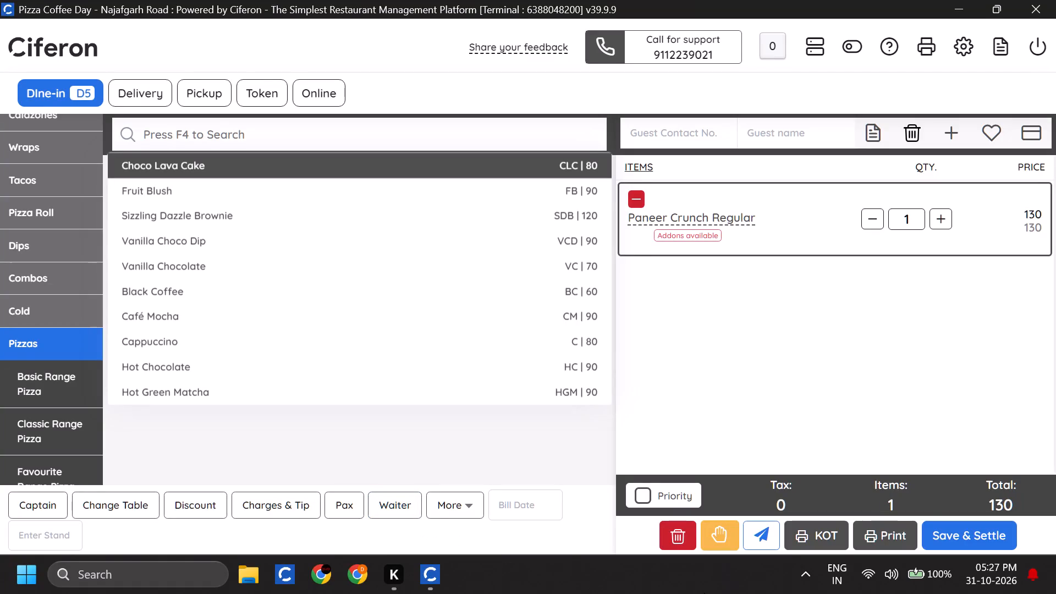
Save the table D5 dine-in order and settle it with Paytm as the payment method.
{"action": "left_click", "coordinate": [974, 536]}
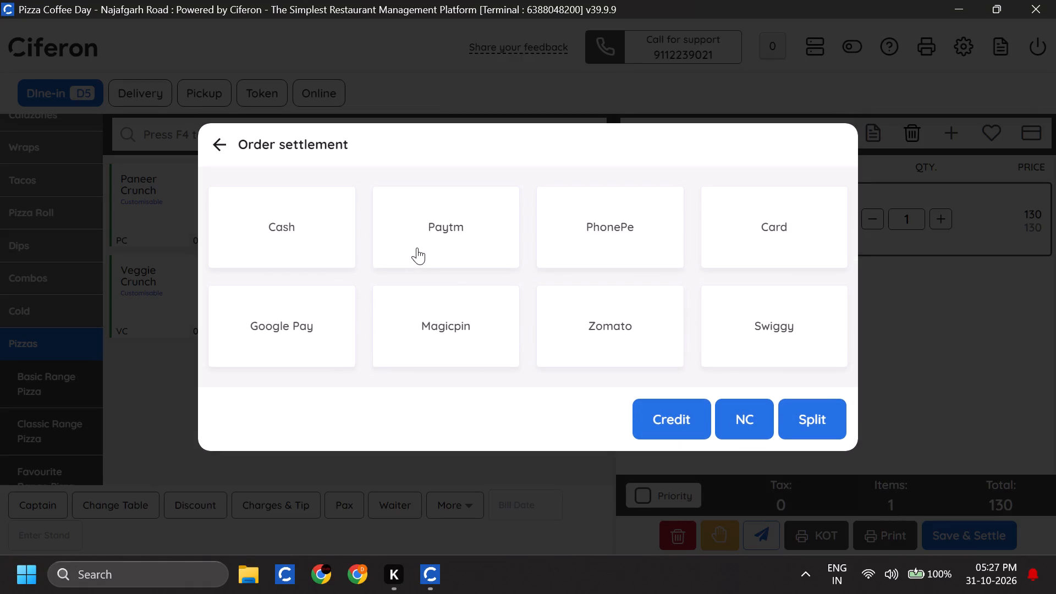
{"action": "left_click", "coordinate": [408, 234]}
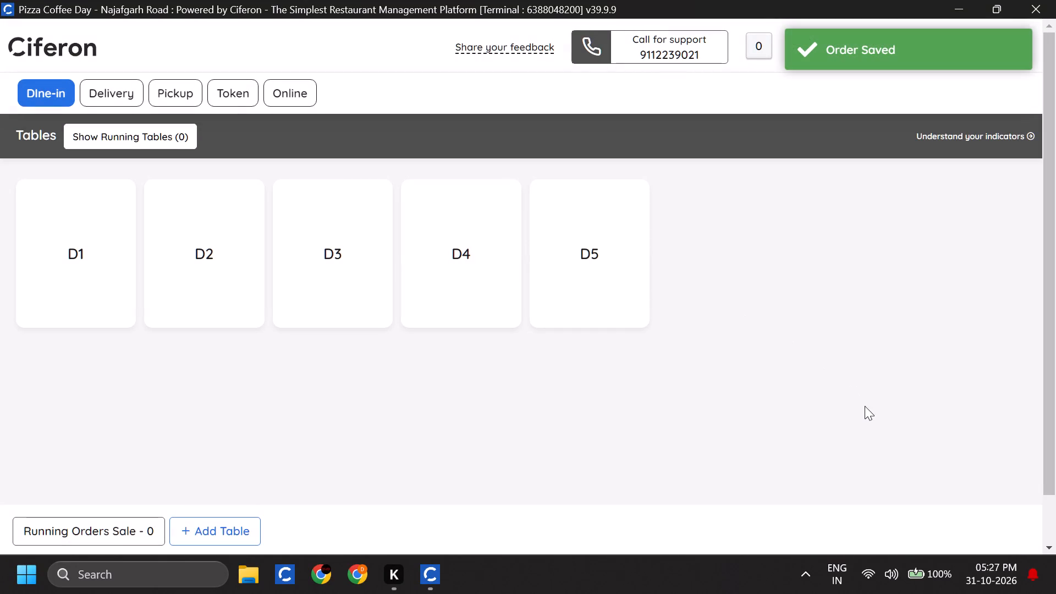
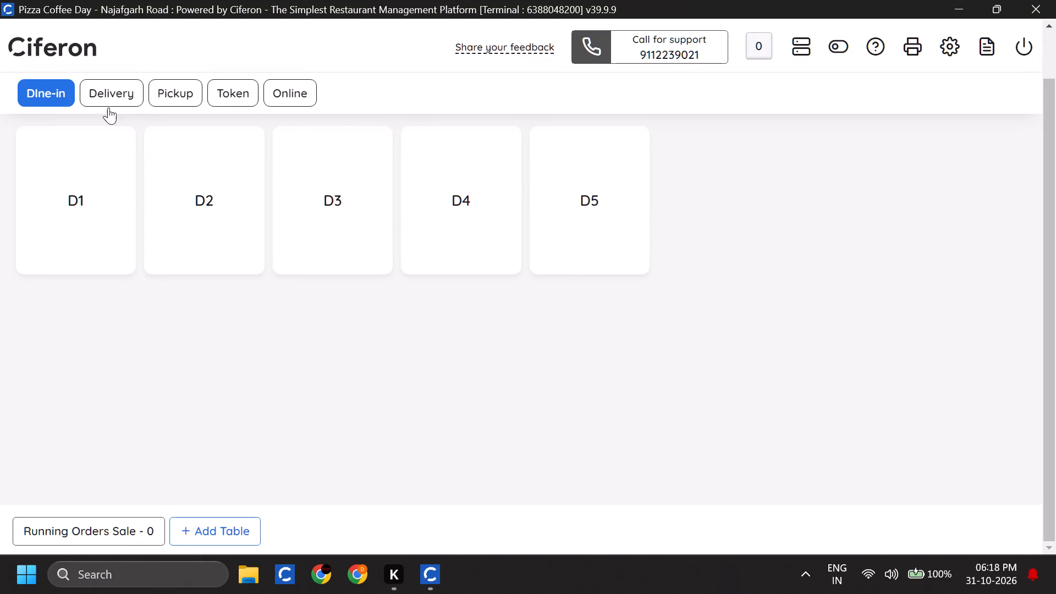
Open a dine-in order for table D4 and add a Medium Margarita from the Basic Range Pizza category, without add-ons.
{"action": "left_click", "coordinate": [116, 91]}
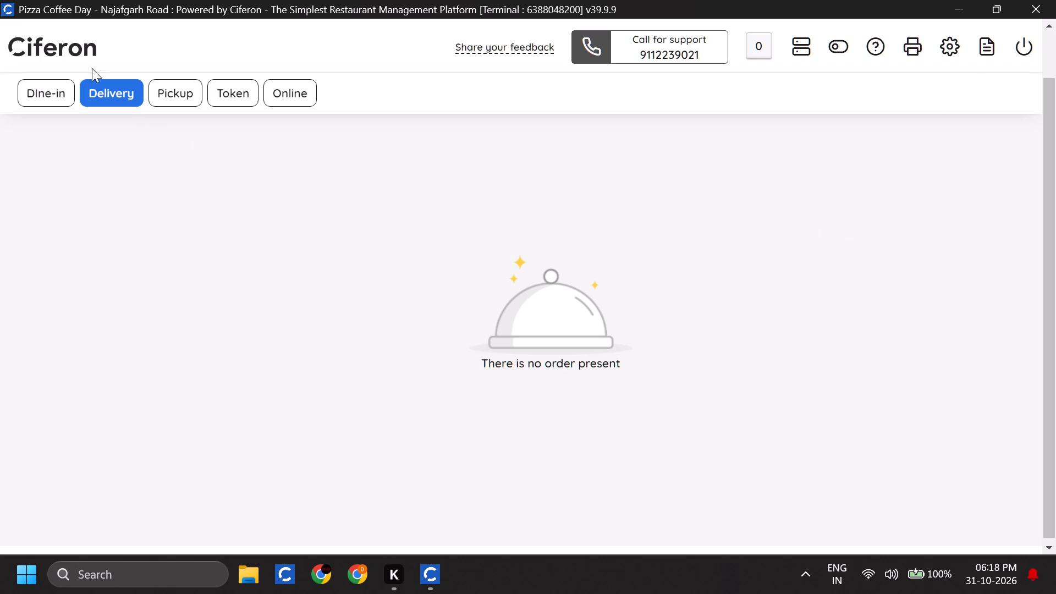
{"action": "left_click", "coordinate": [50, 89]}
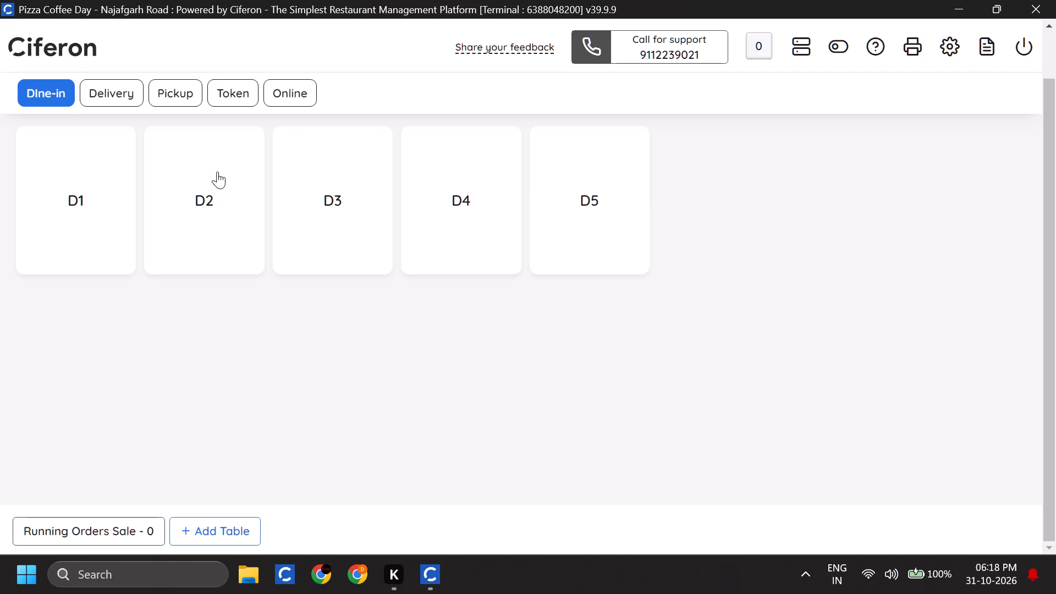
{"action": "left_click", "coordinate": [490, 208]}
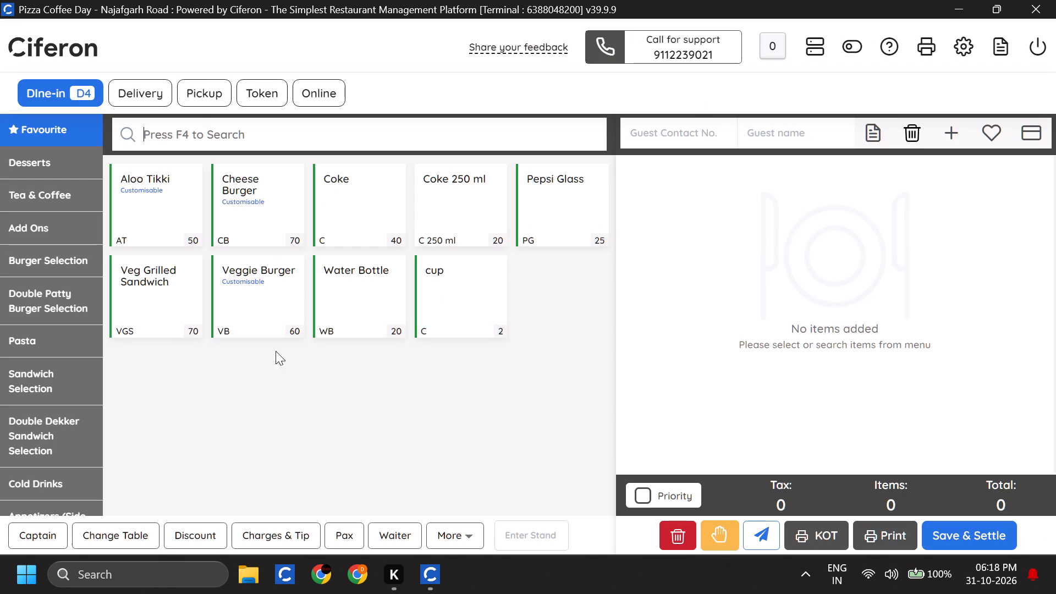
{"action": "scroll", "coordinate": [36, 450], "scroll_direction": "down", "scroll_amount": 9}
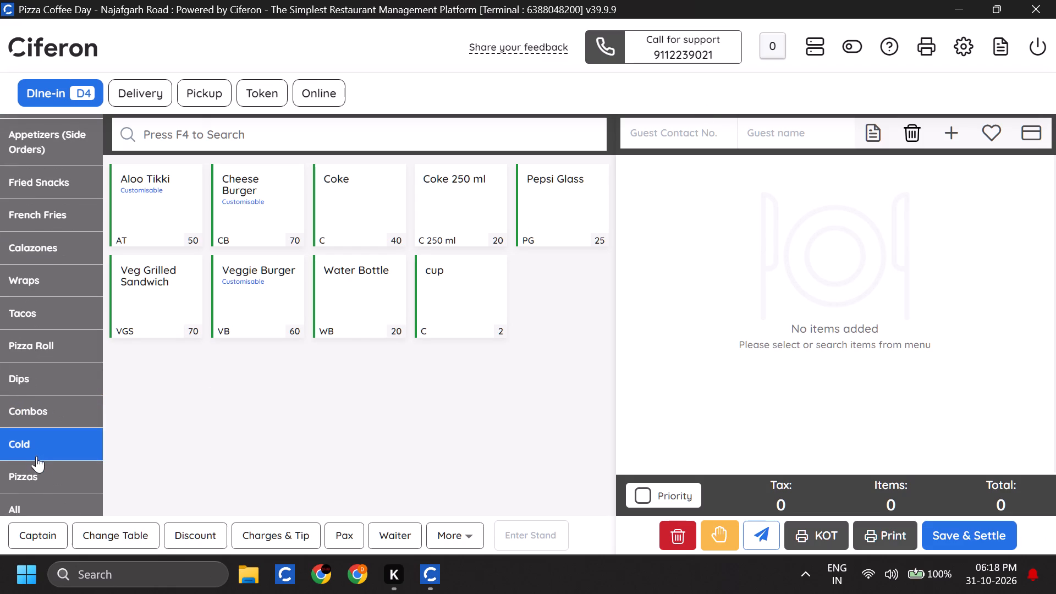
{"action": "left_click", "coordinate": [41, 469]}
{"action": "scroll", "coordinate": [41, 469], "scroll_direction": "down", "scroll_amount": 2}
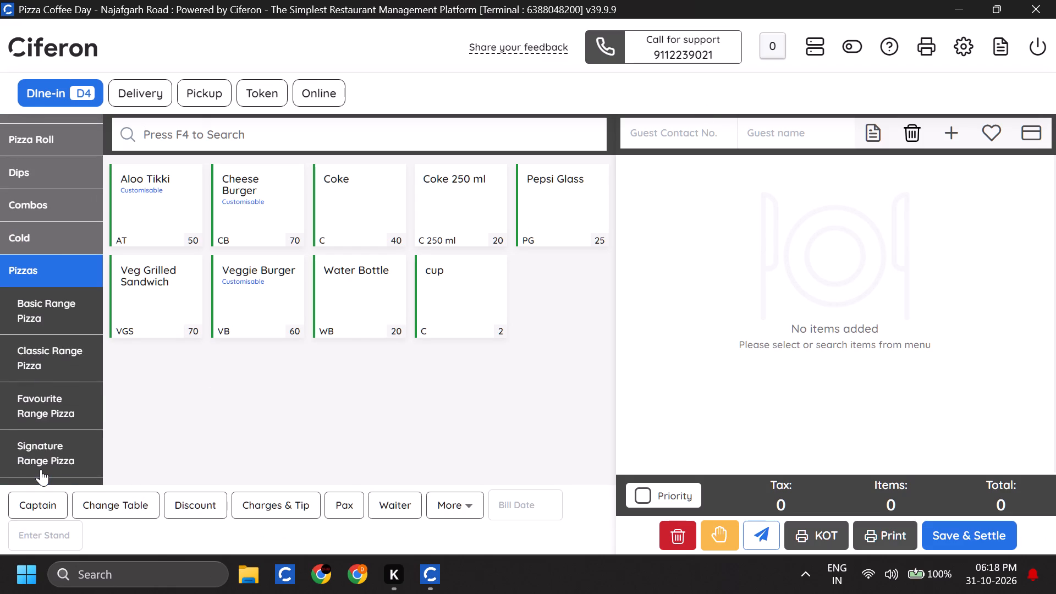
{"action": "left_click", "coordinate": [30, 313]}
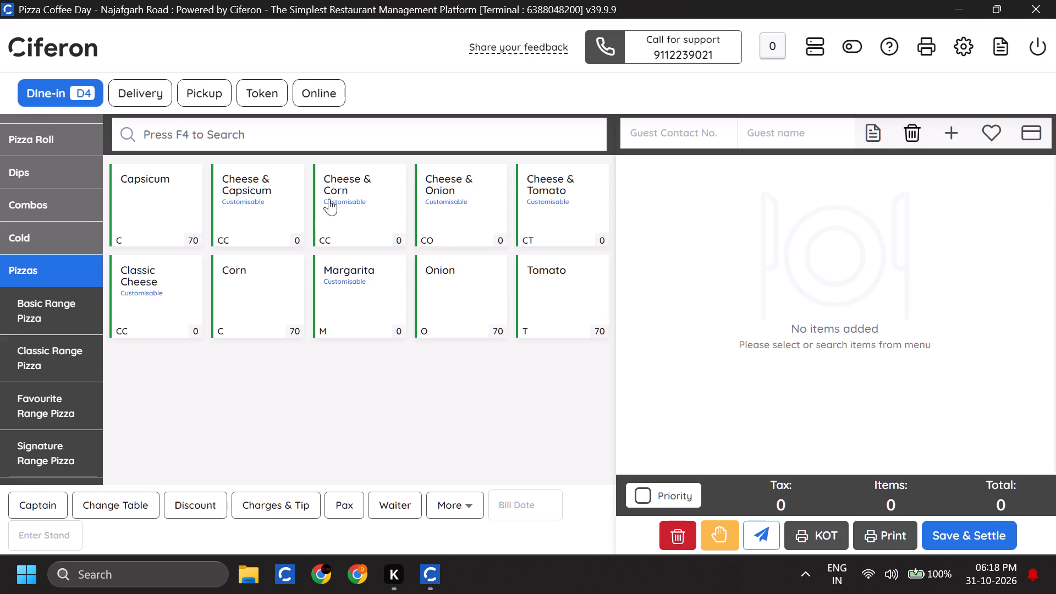
{"action": "left_click", "coordinate": [346, 304]}
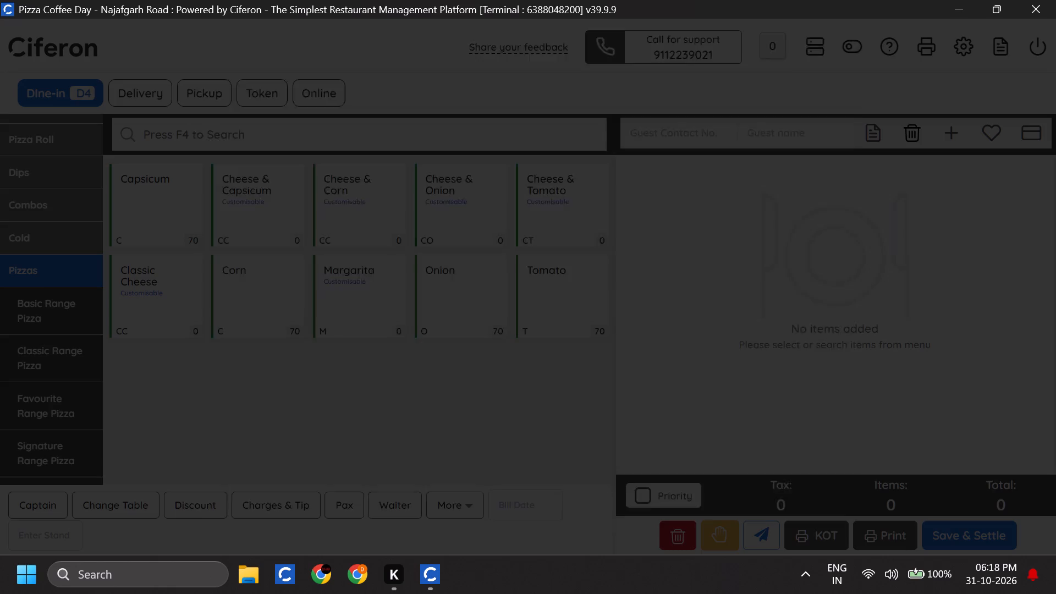
{"action": "left_click", "coordinate": [443, 202]}
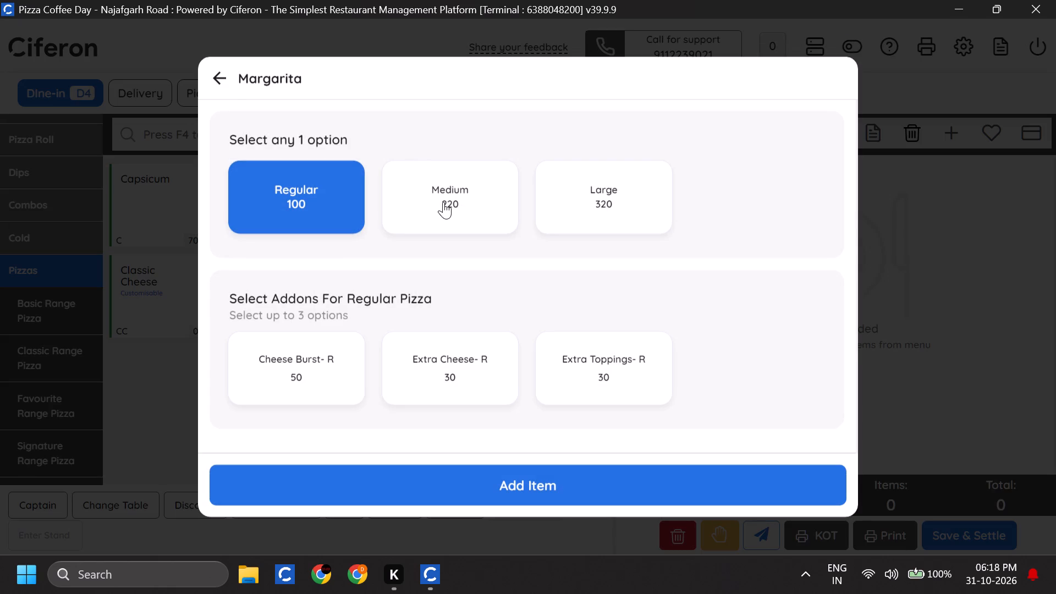
{"action": "left_click", "coordinate": [573, 476]}
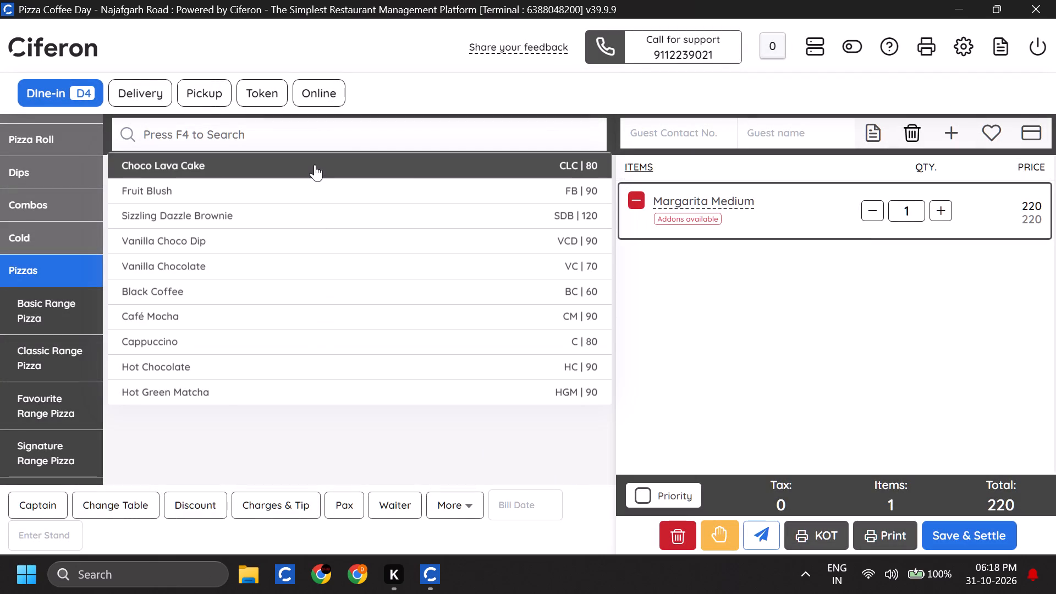
Add one Choco Lava Cake and one plain French Fries to the table D4 order.
{"action": "left_click", "coordinate": [315, 164]}
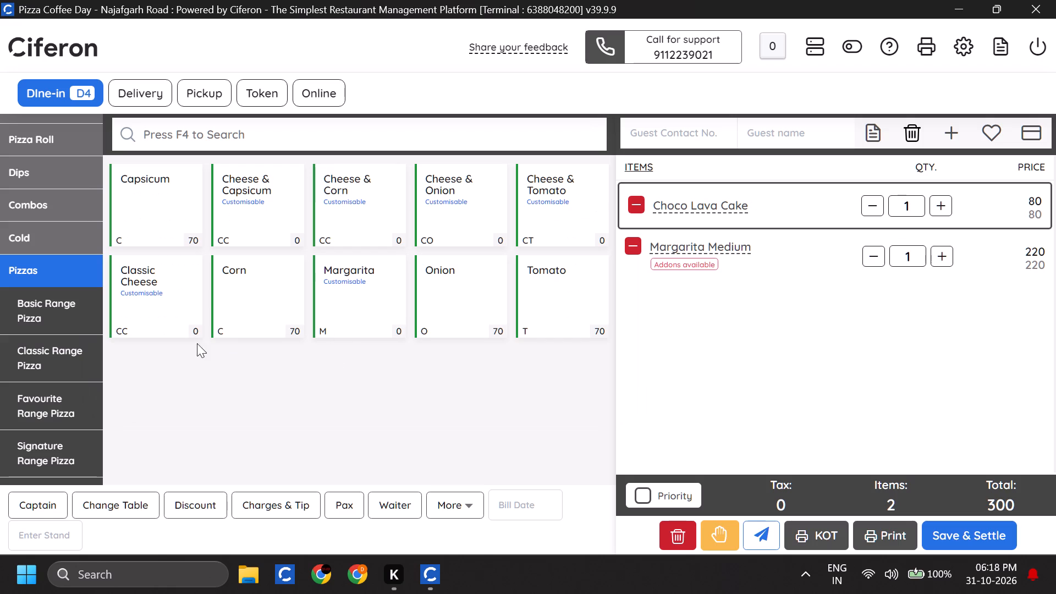
{"action": "scroll", "coordinate": [57, 390], "scroll_direction": "down", "scroll_amount": 2}
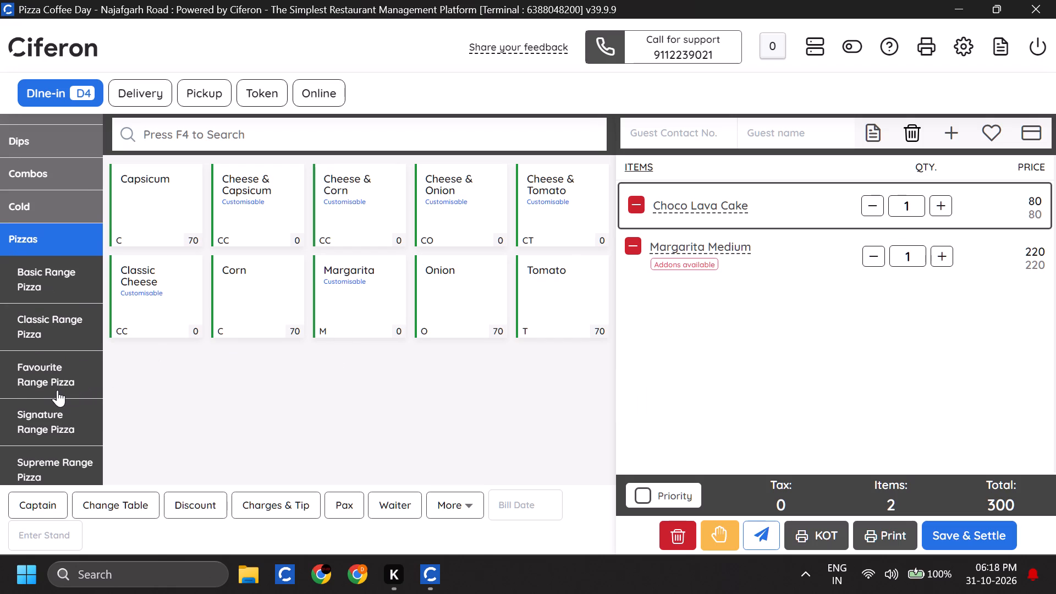
{"action": "scroll", "coordinate": [57, 390], "scroll_direction": "down", "scroll_amount": 2}
{"action": "scroll", "coordinate": [57, 390], "scroll_direction": "up", "scroll_amount": 1}
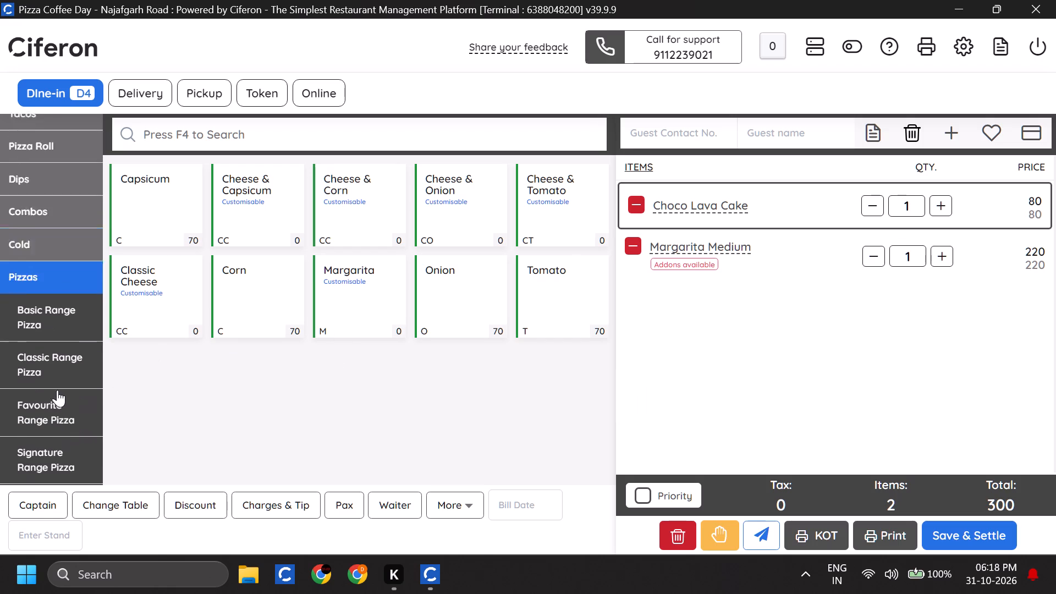
{"action": "scroll", "coordinate": [57, 390], "scroll_direction": "up", "scroll_amount": 2}
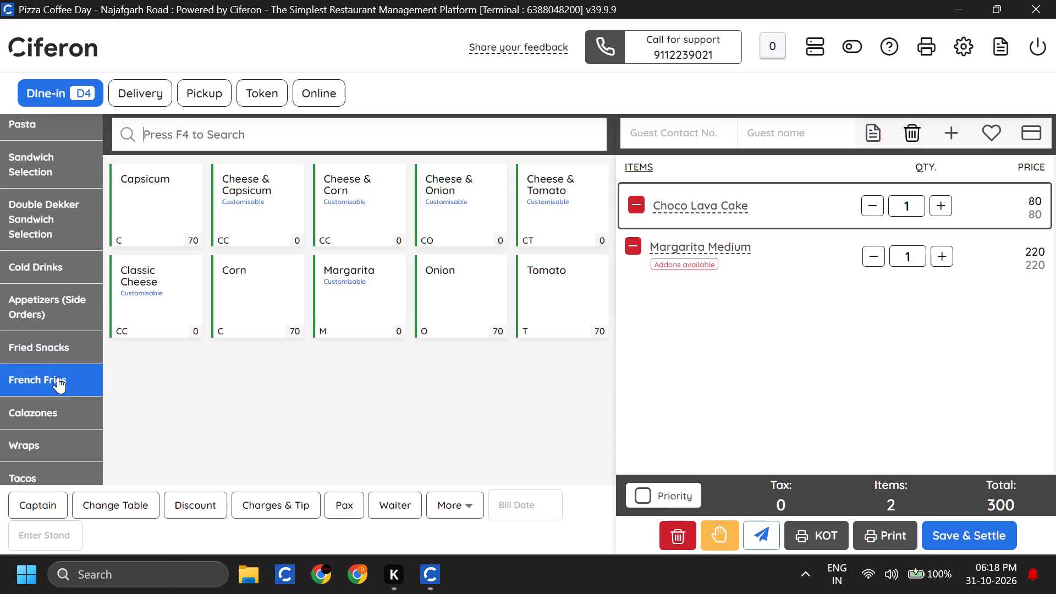
{"action": "left_click", "coordinate": [58, 376]}
{"action": "left_click", "coordinate": [252, 196]}
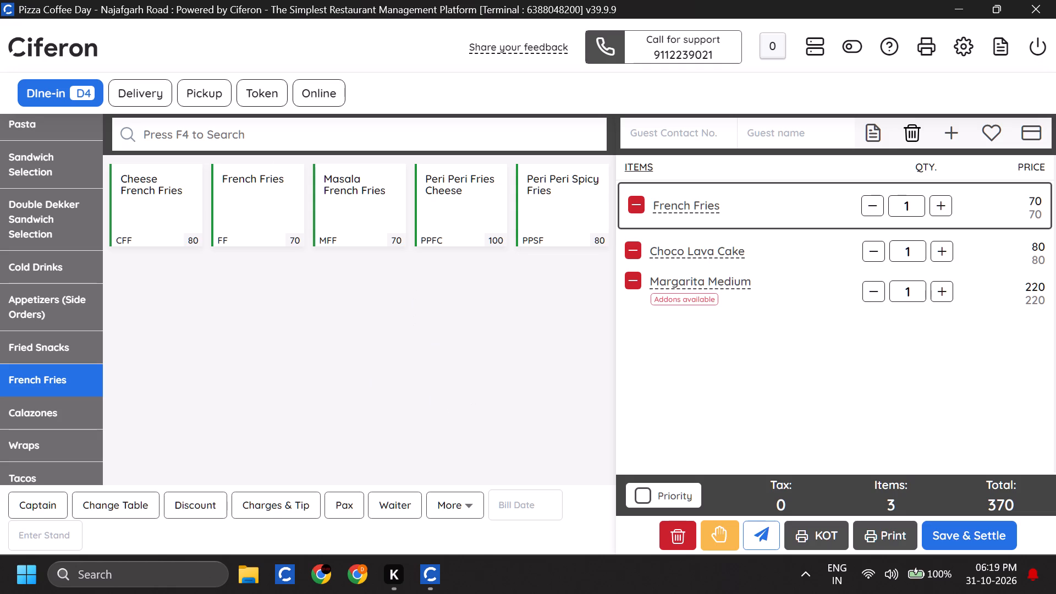
Look up the guest by contact number and attach the matching saved customer to the D4 order.
{"action": "left_click", "coordinate": [654, 133]}
{"action": "key", "text": "9"}
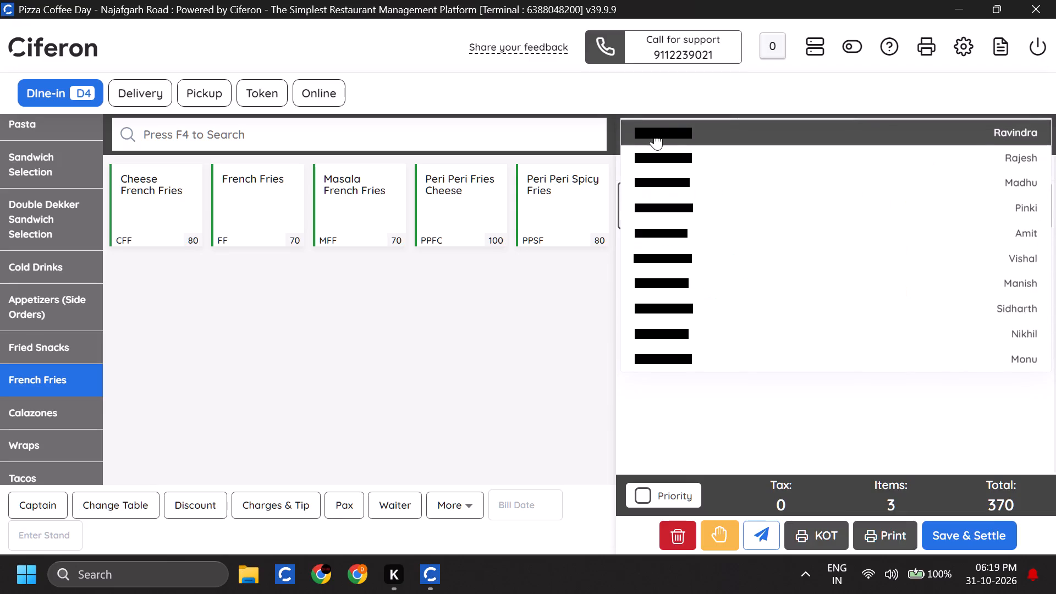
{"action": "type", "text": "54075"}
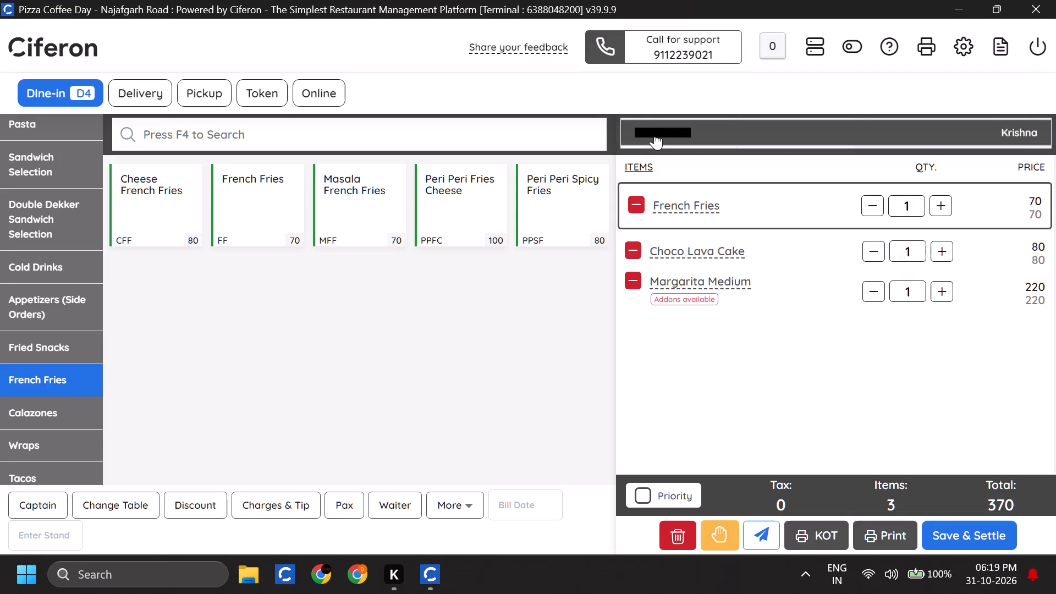
{"action": "left_click", "coordinate": [706, 130]}
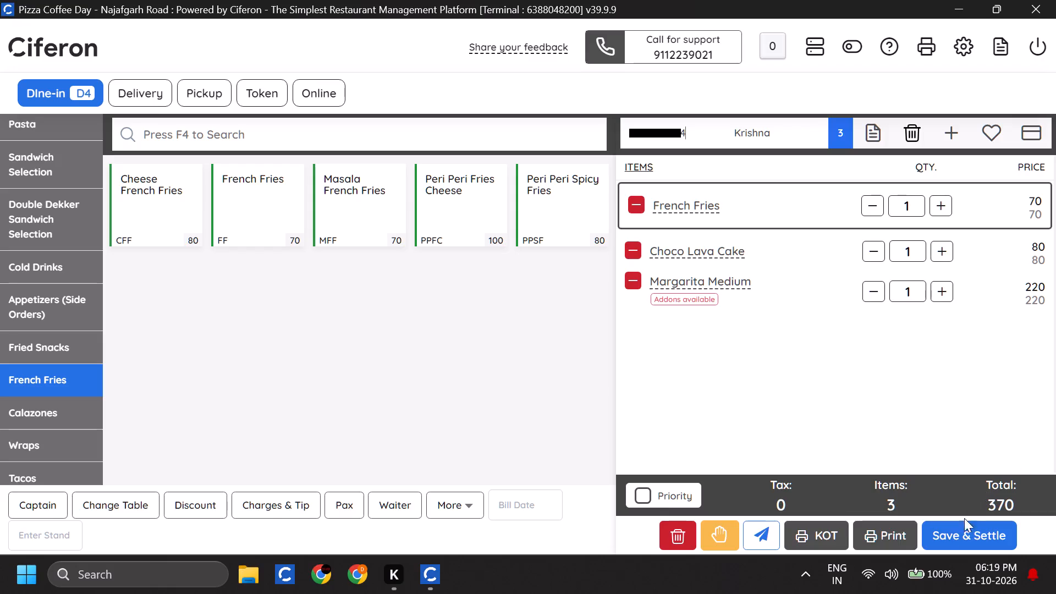
Send the table D4 order to the kitchen by issuing its KOT.
{"action": "left_click", "coordinate": [823, 534]}
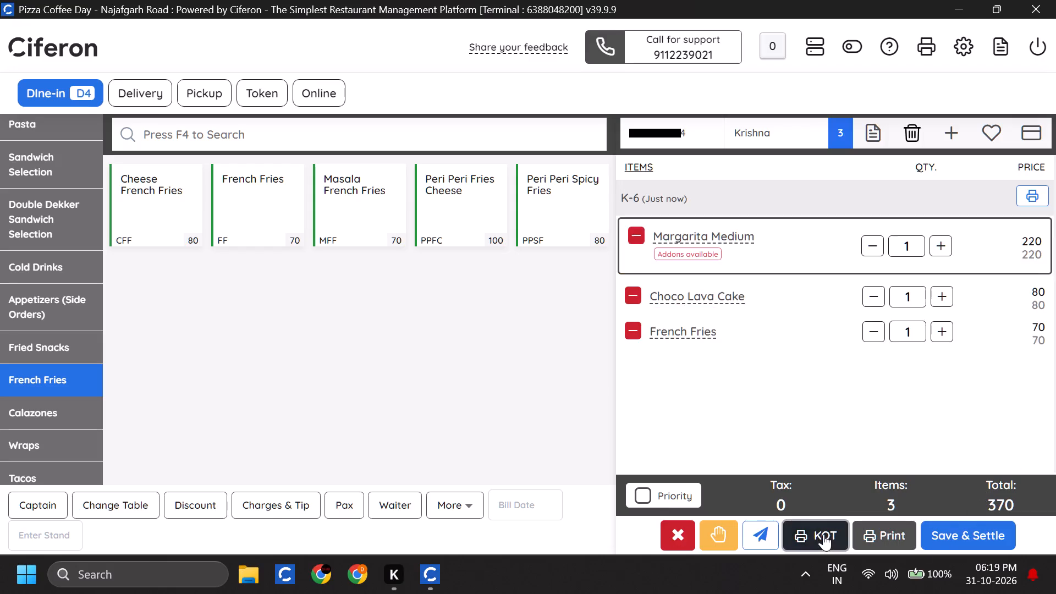
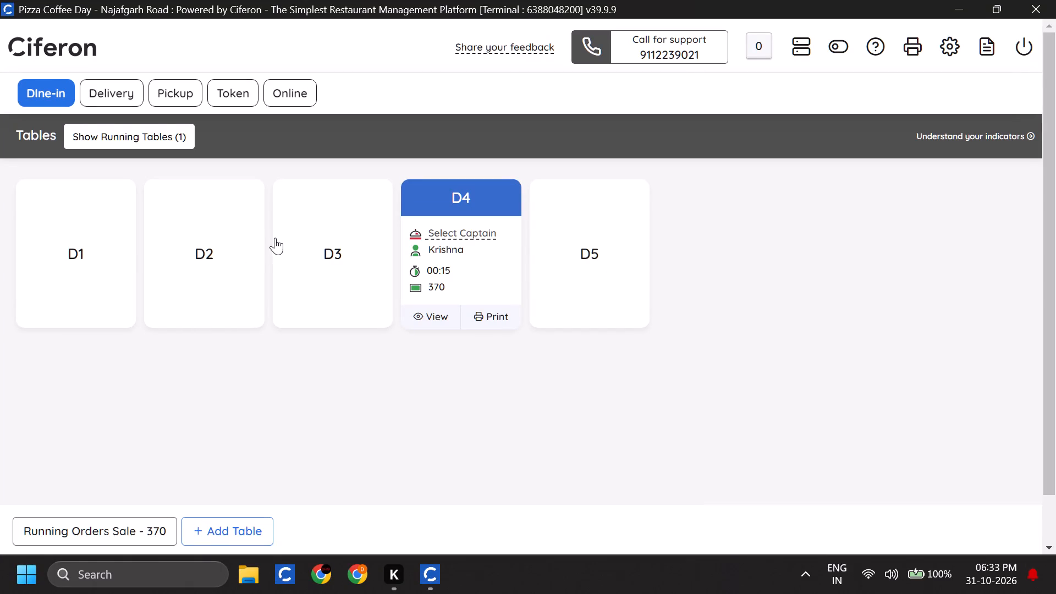
Open a dine-in order for table D3 and start a menu item search.
{"action": "left_click", "coordinate": [348, 259]}
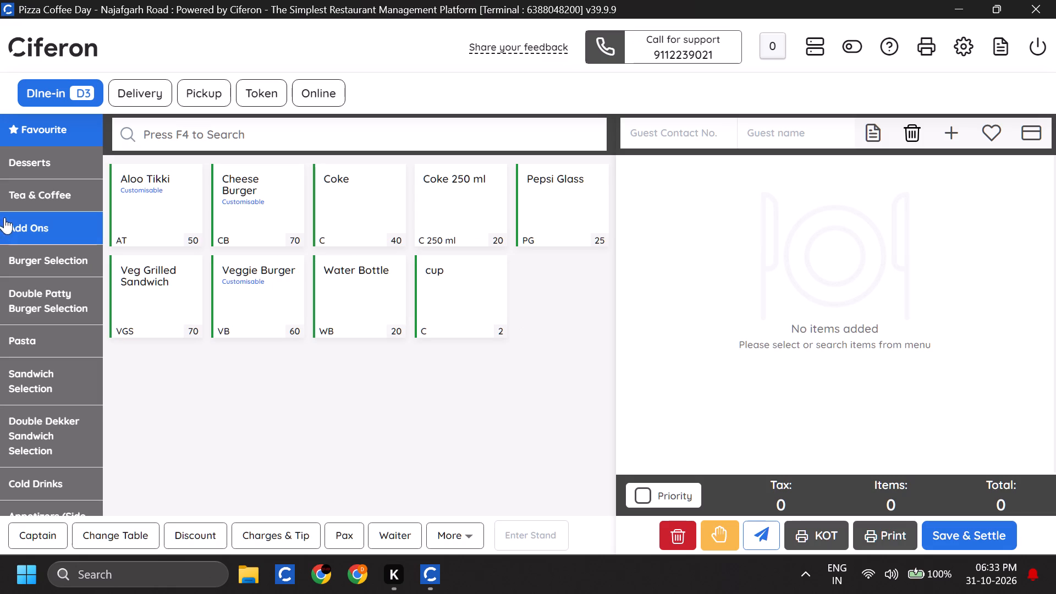
{"action": "left_click", "coordinate": [161, 133]}
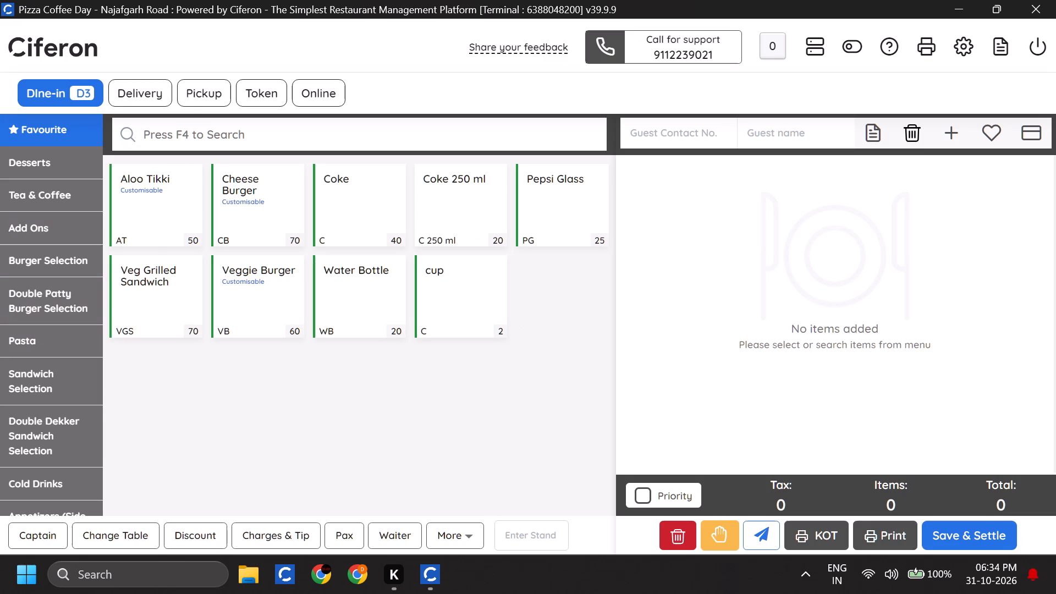
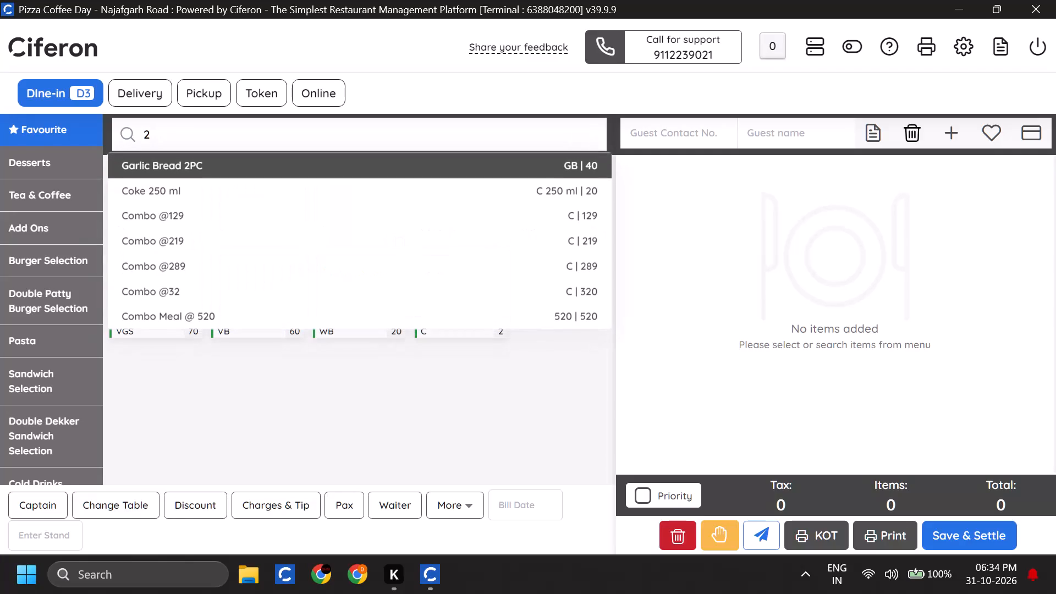
{"action": "key", "text": "1"}
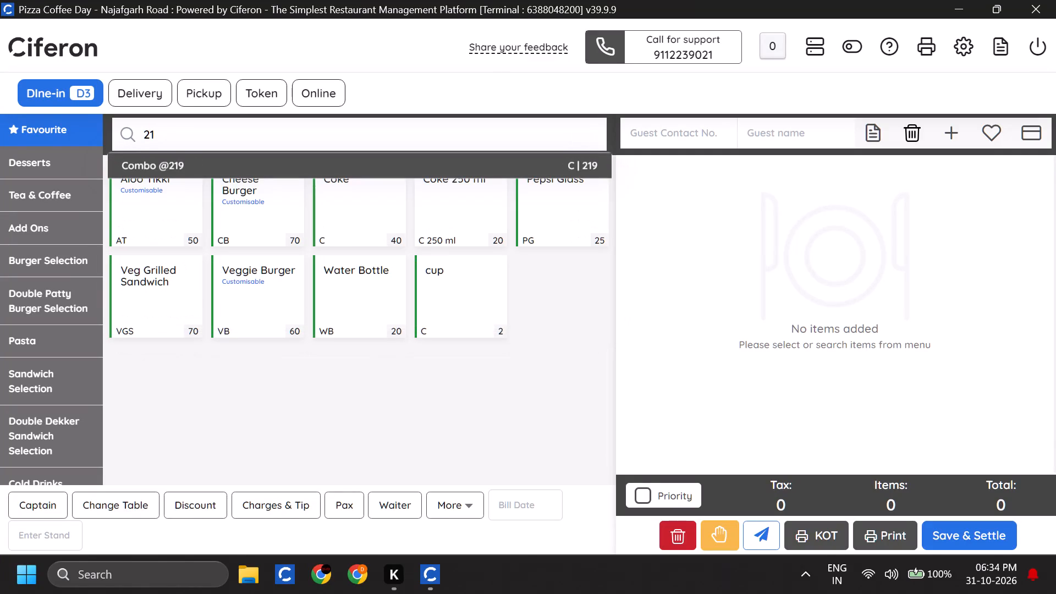
{"action": "left_click", "coordinate": [168, 164]}
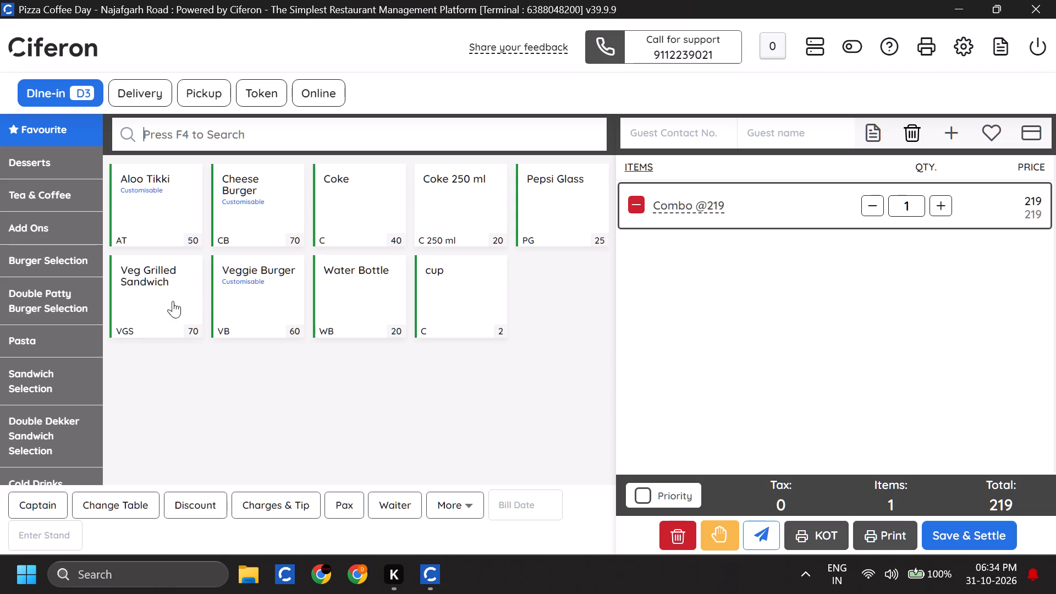
{"action": "scroll", "coordinate": [18, 399], "scroll_direction": "down", "scroll_amount": 3}
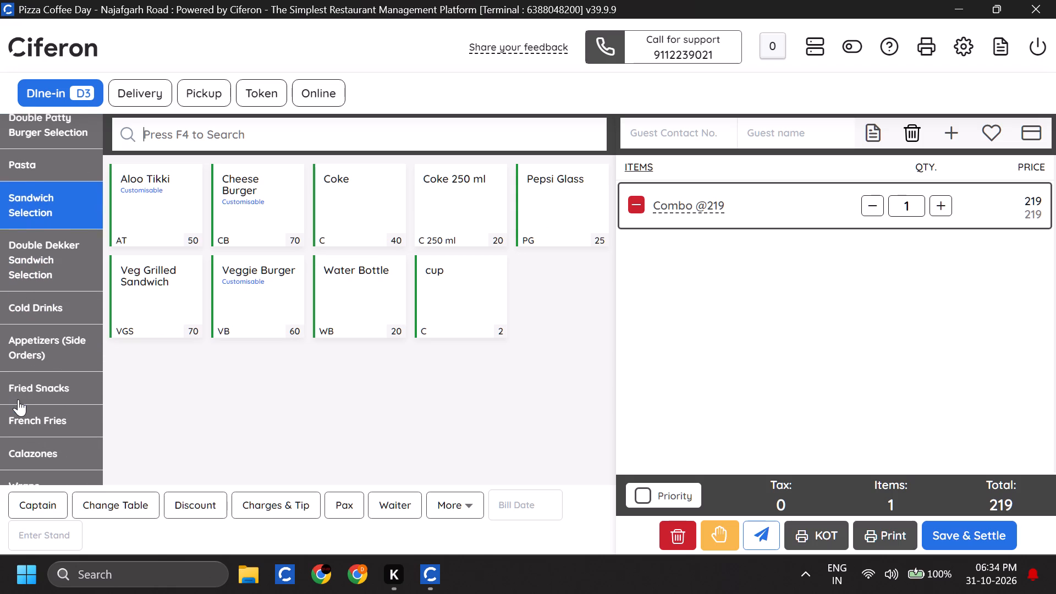
{"action": "left_click", "coordinate": [32, 299]}
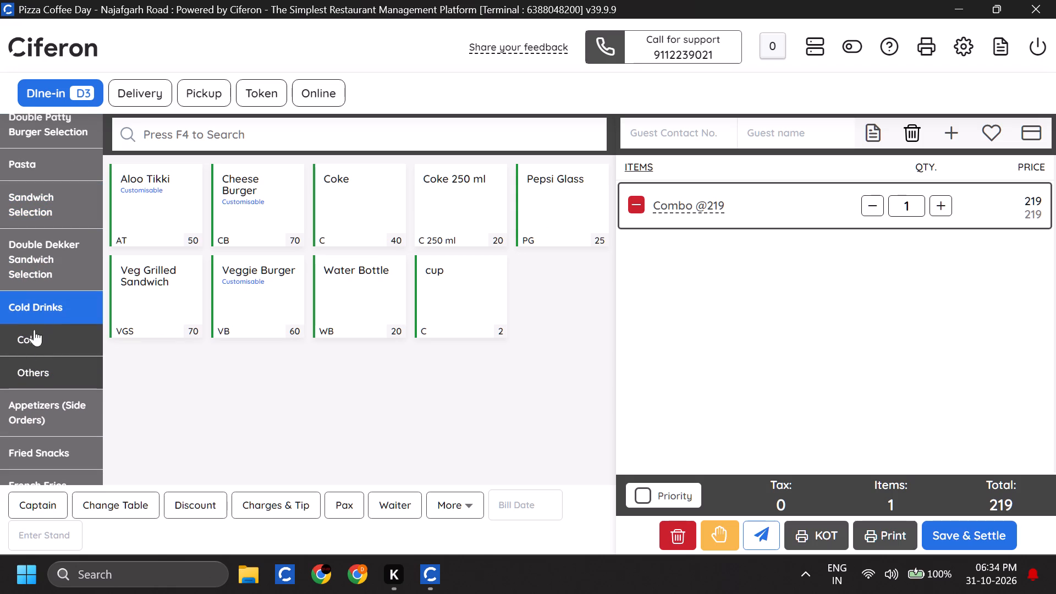
{"action": "left_click", "coordinate": [22, 362]}
{"action": "left_click", "coordinate": [549, 220]}
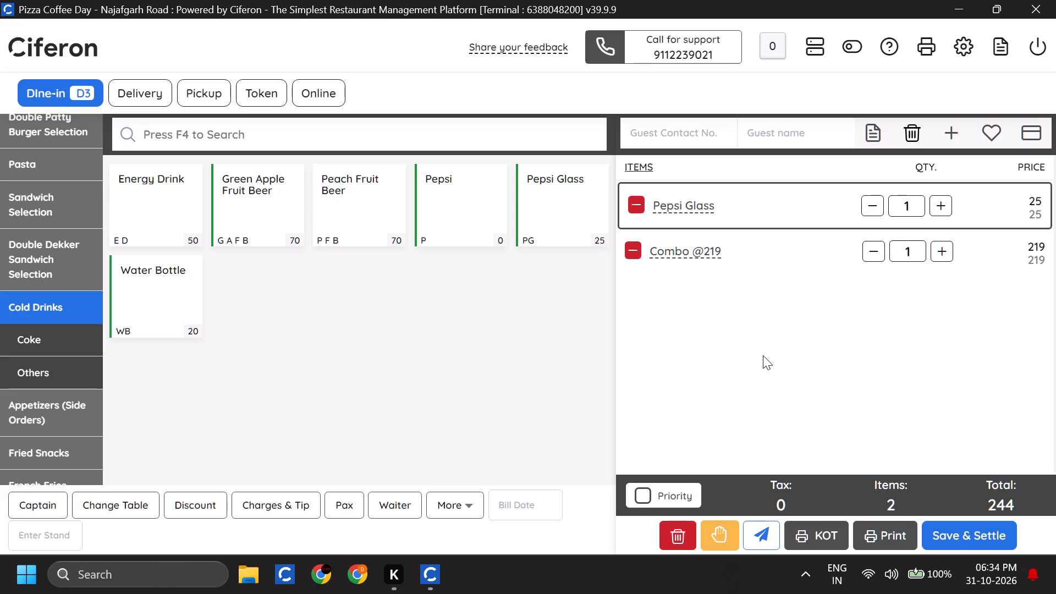
Send table D3's order to the kitchen by printing its KOT.
{"action": "left_click", "coordinate": [805, 534]}
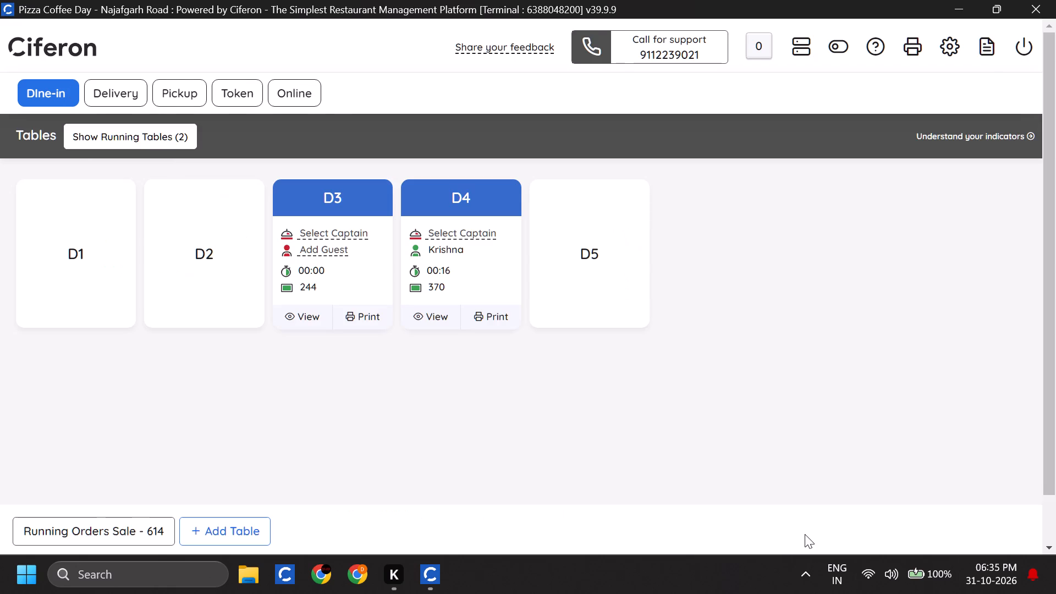
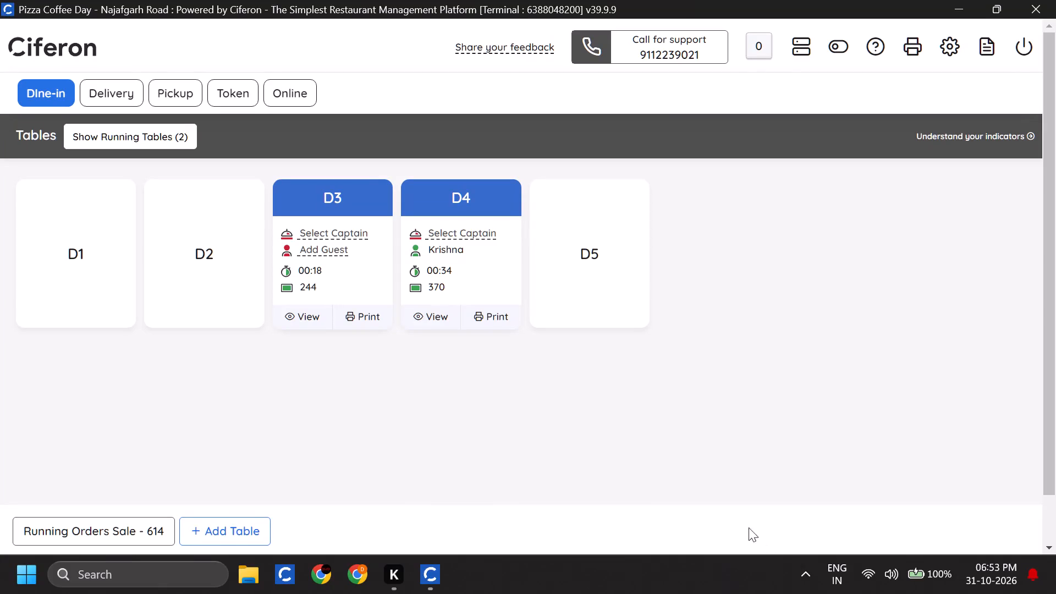
Start a dine-in order for table D1 with two Pepsi Glass from the other cold drinks and return to the table overview.
{"action": "left_click", "coordinate": [57, 244]}
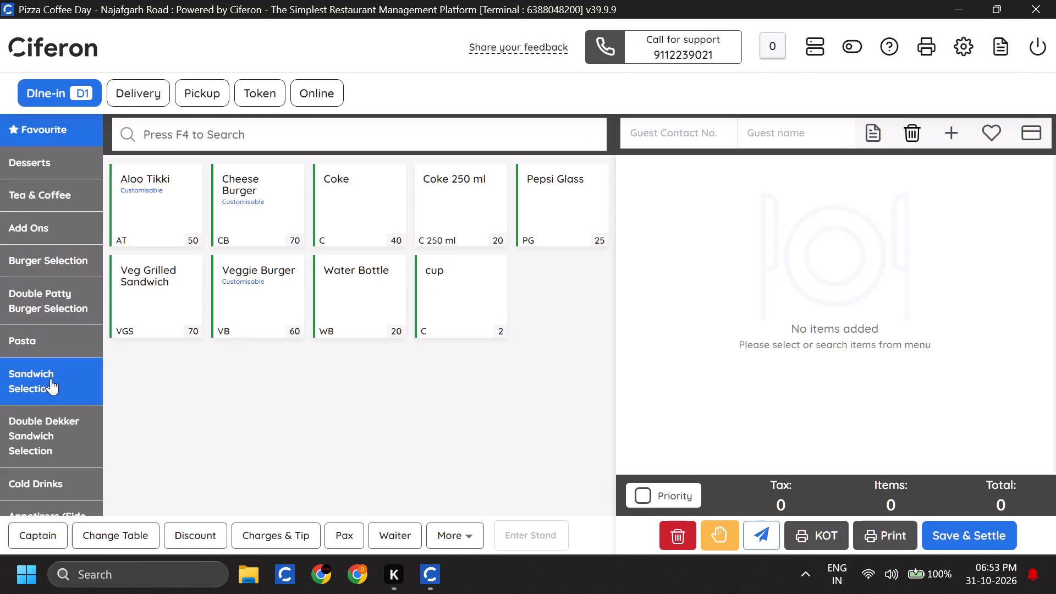
{"action": "left_click", "coordinate": [30, 471]}
{"action": "scroll", "coordinate": [30, 471], "scroll_direction": "down", "scroll_amount": 2}
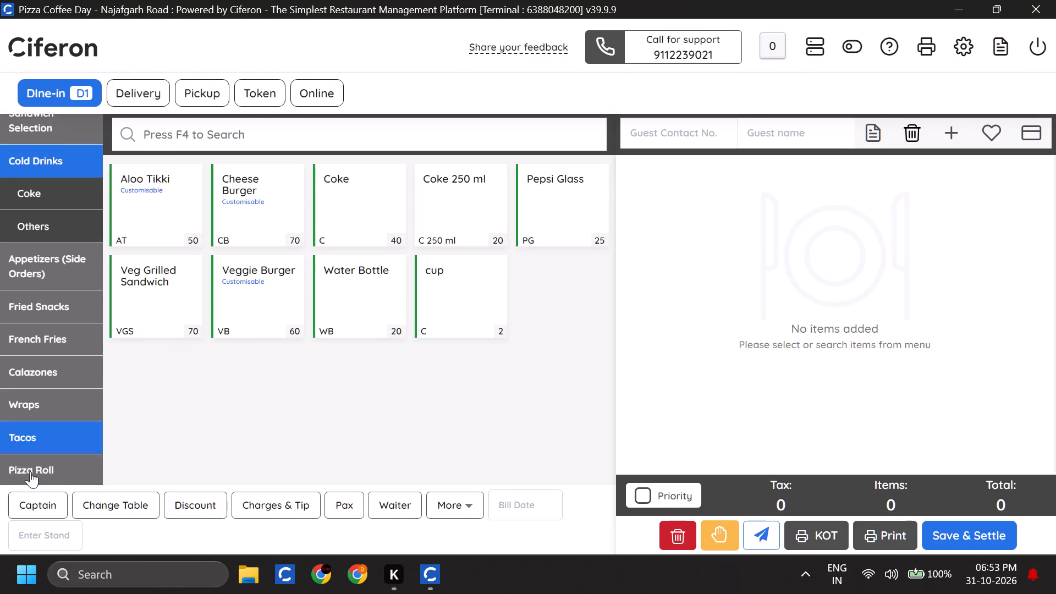
{"action": "scroll", "coordinate": [30, 471], "scroll_direction": "down", "scroll_amount": 2}
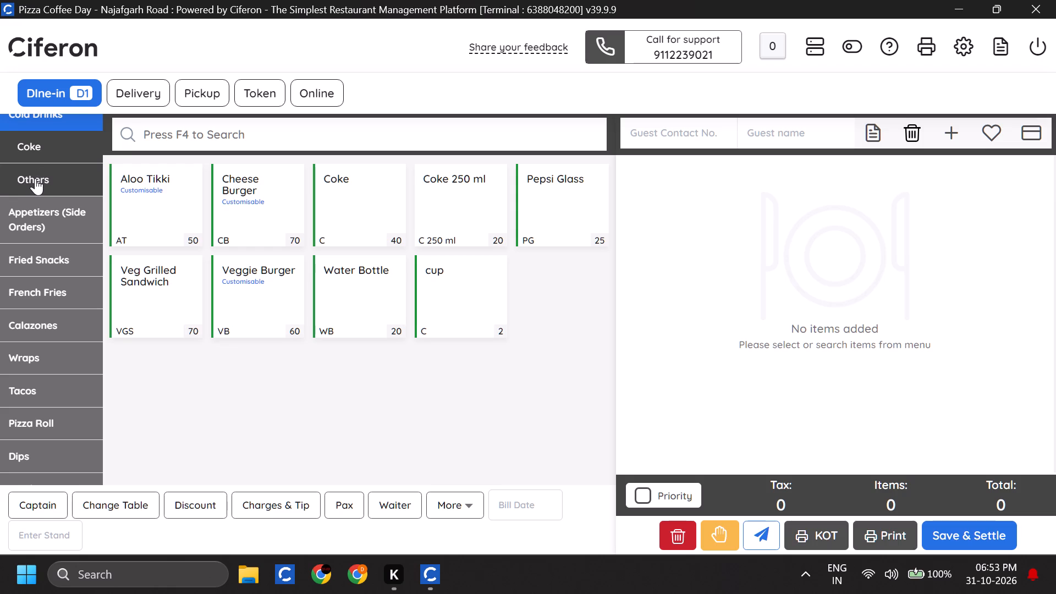
{"action": "left_click", "coordinate": [35, 178]}
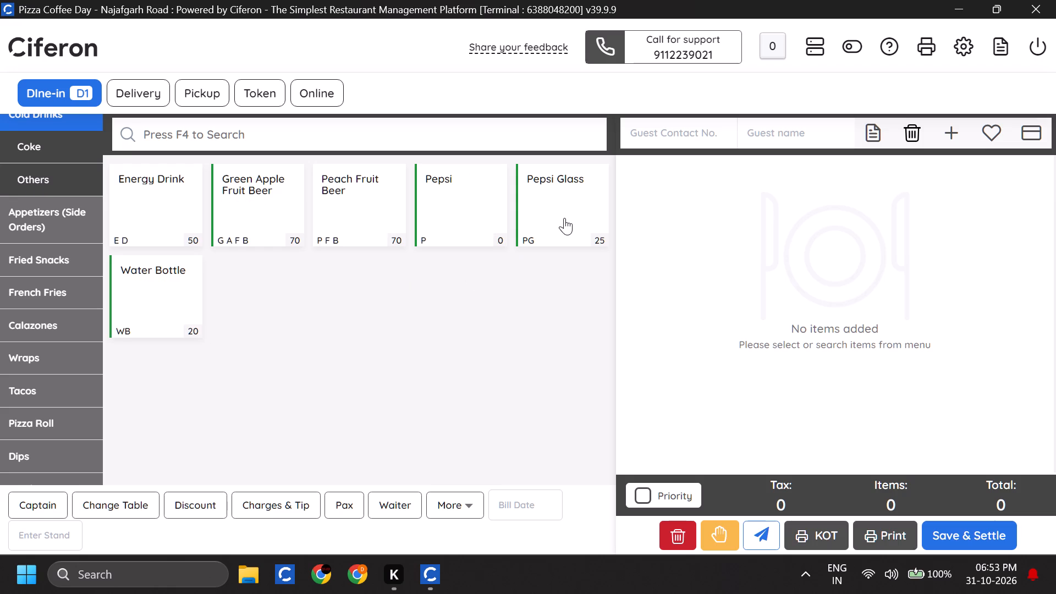
{"action": "left_click", "coordinate": [564, 218]}
{"action": "left_click", "coordinate": [564, 218]}
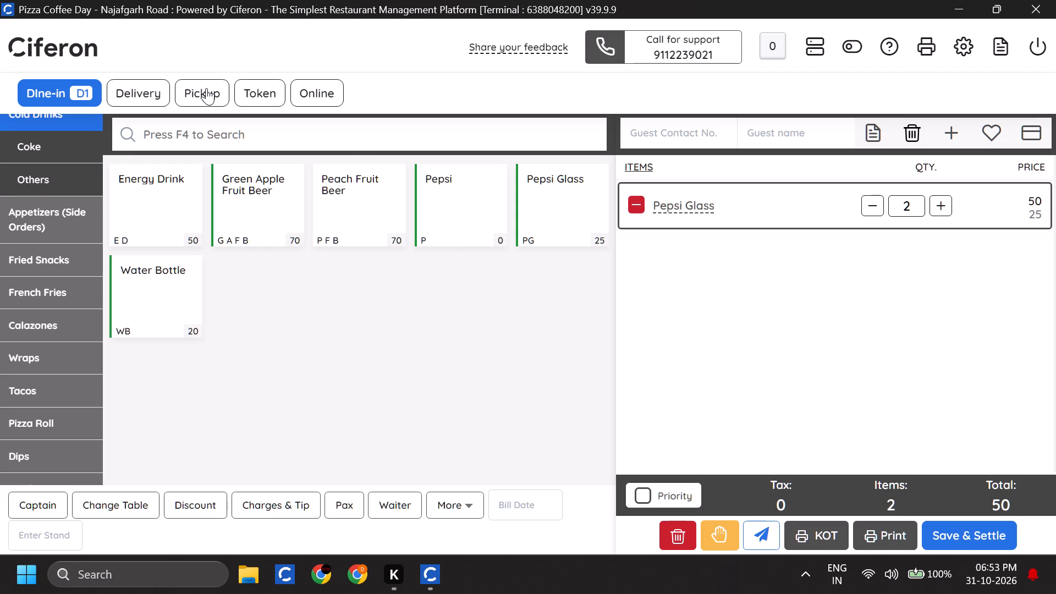
{"action": "left_click", "coordinate": [51, 87]}
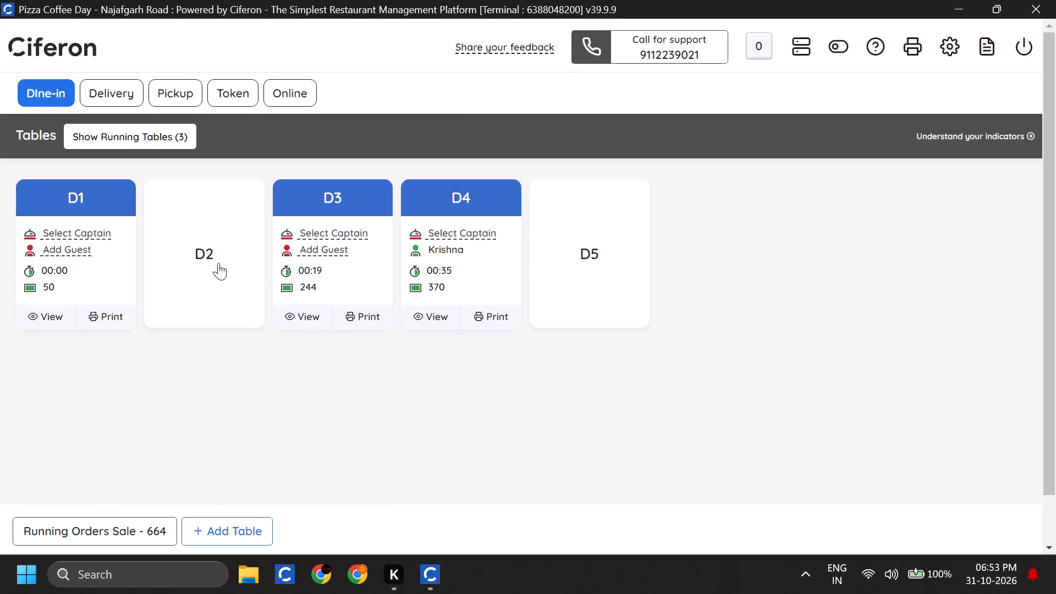
Open table D4's running order.
{"action": "left_click", "coordinate": [463, 185]}
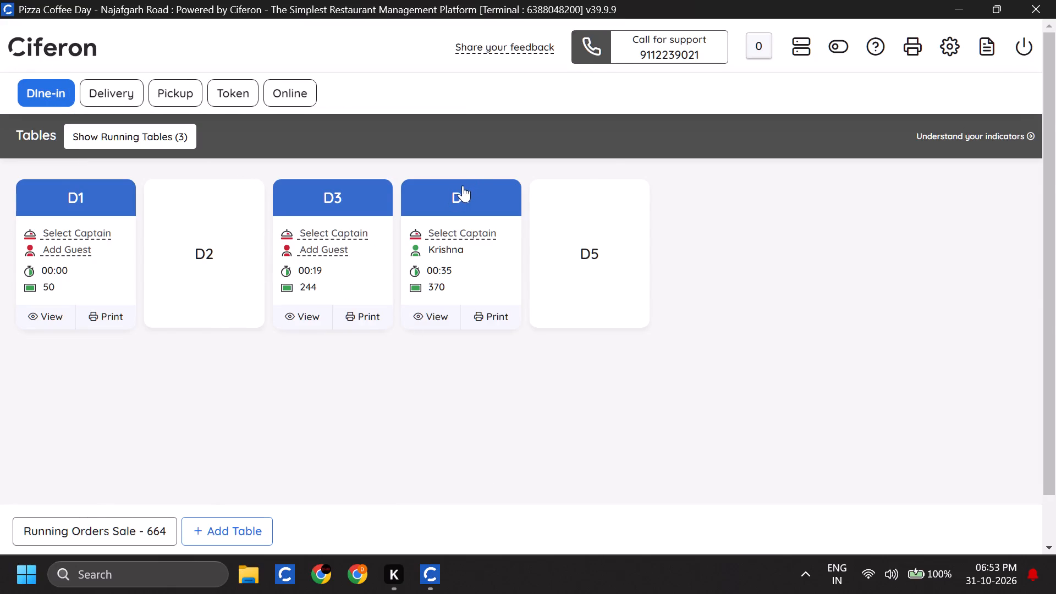
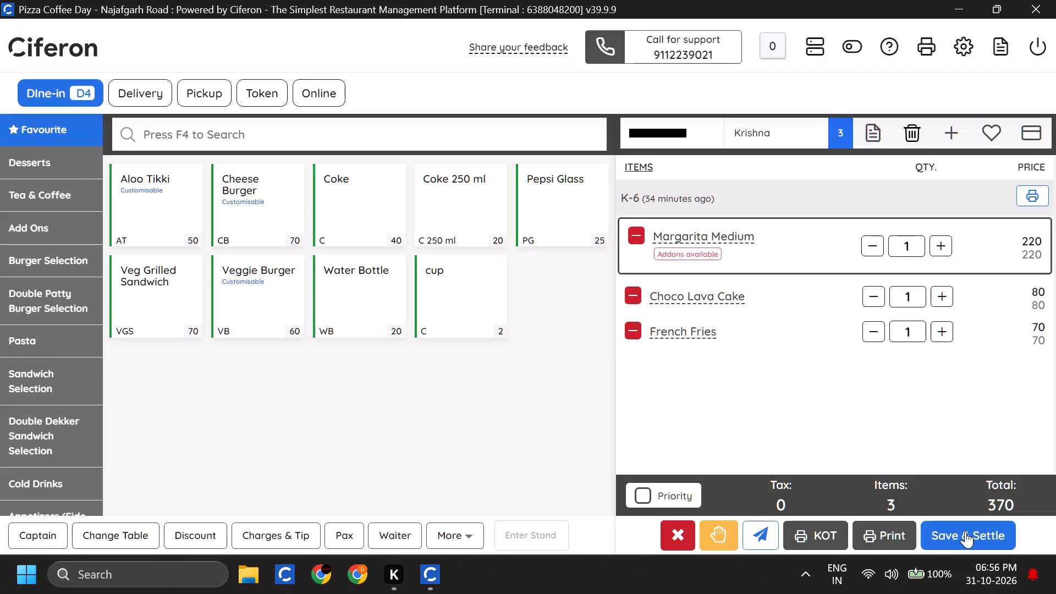
Save and settle table D4's order with Paytm as the payment method.
{"action": "left_click", "coordinate": [965, 531]}
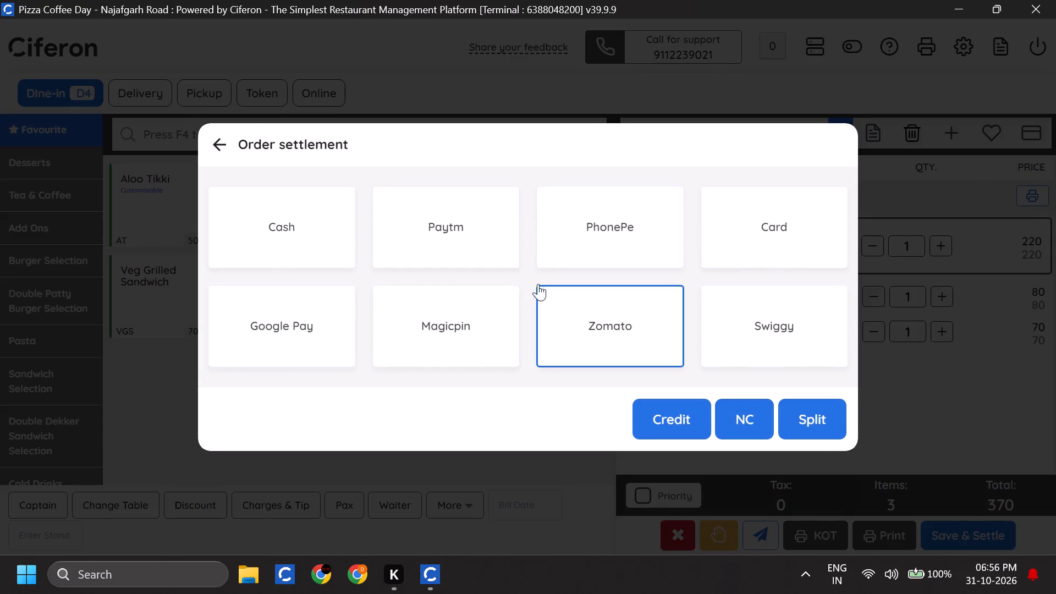
{"action": "left_click", "coordinate": [469, 237]}
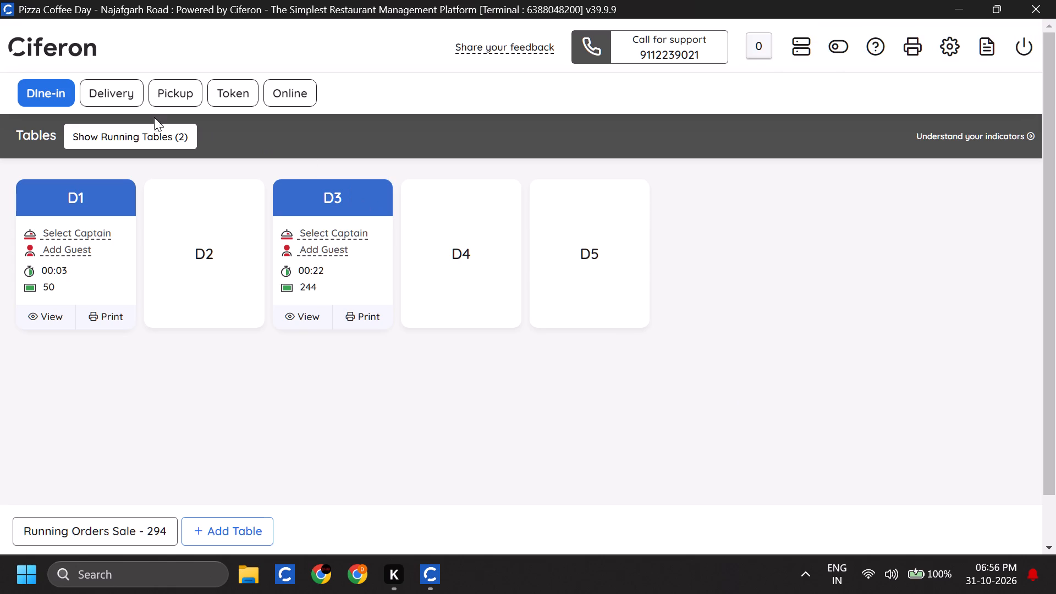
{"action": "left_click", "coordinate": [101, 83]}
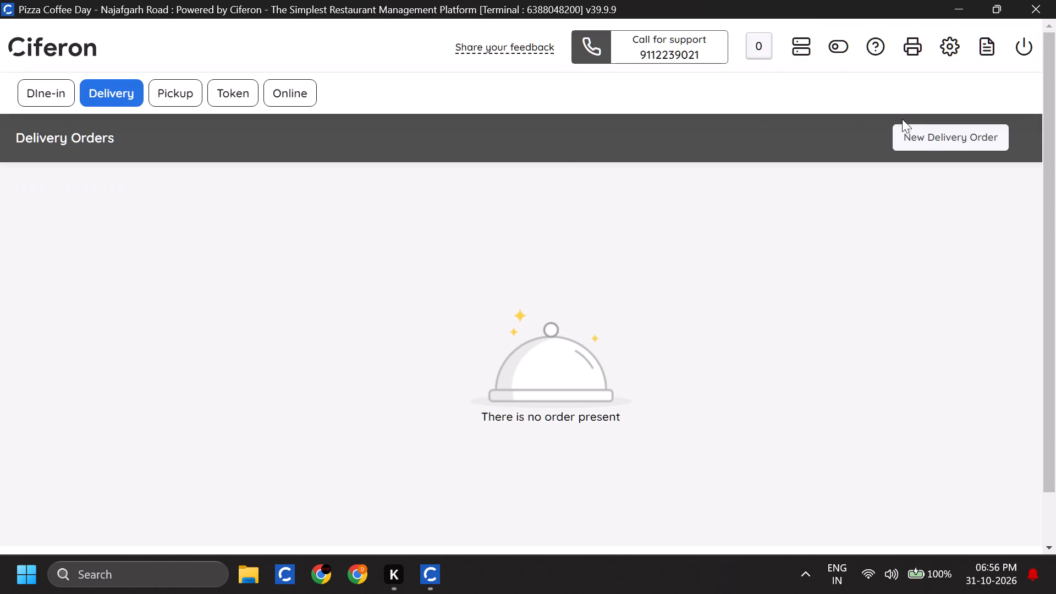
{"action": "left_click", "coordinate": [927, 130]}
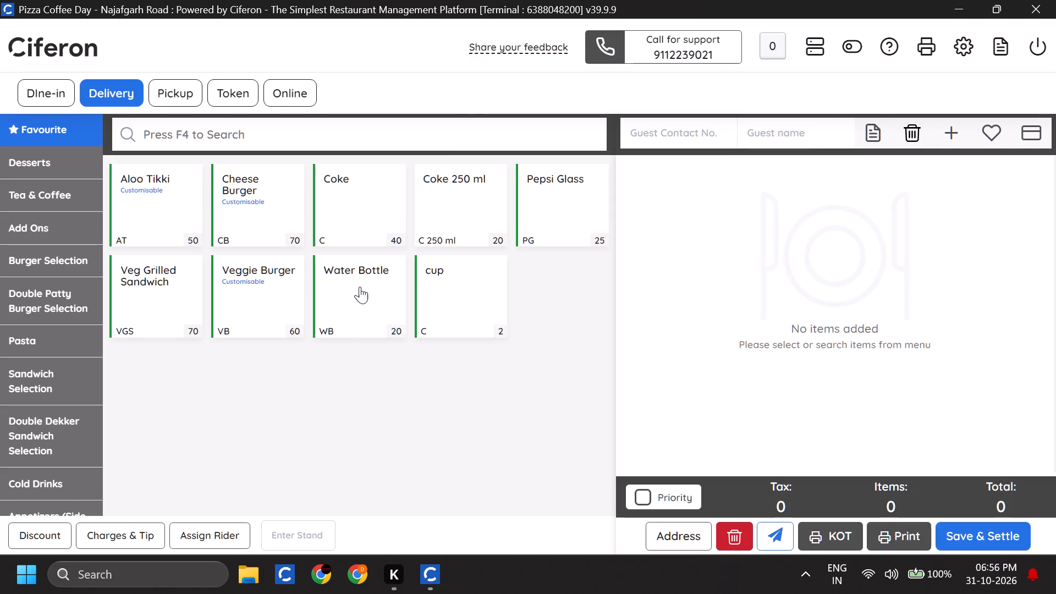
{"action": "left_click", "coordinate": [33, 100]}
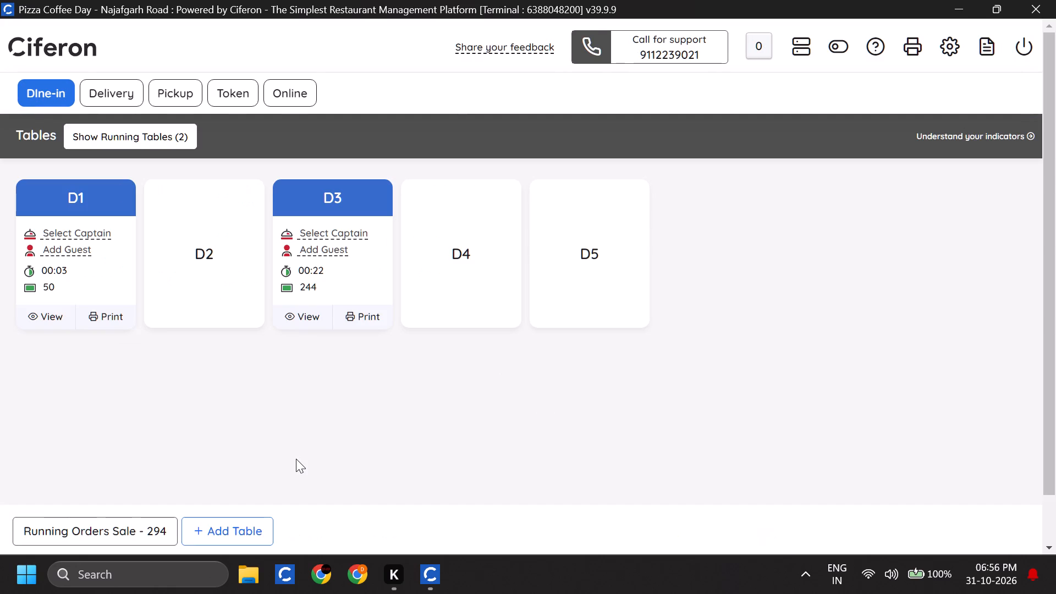
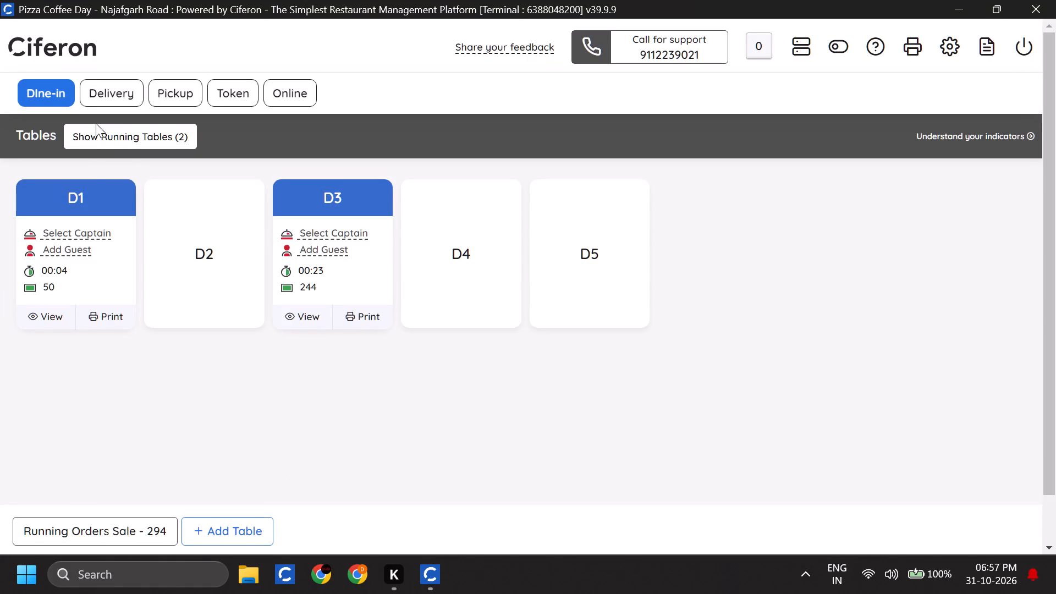
Add two Regular Paneer Crunch pizzas from the Classic Range to table D1's running order.
{"action": "left_click", "coordinate": [76, 194]}
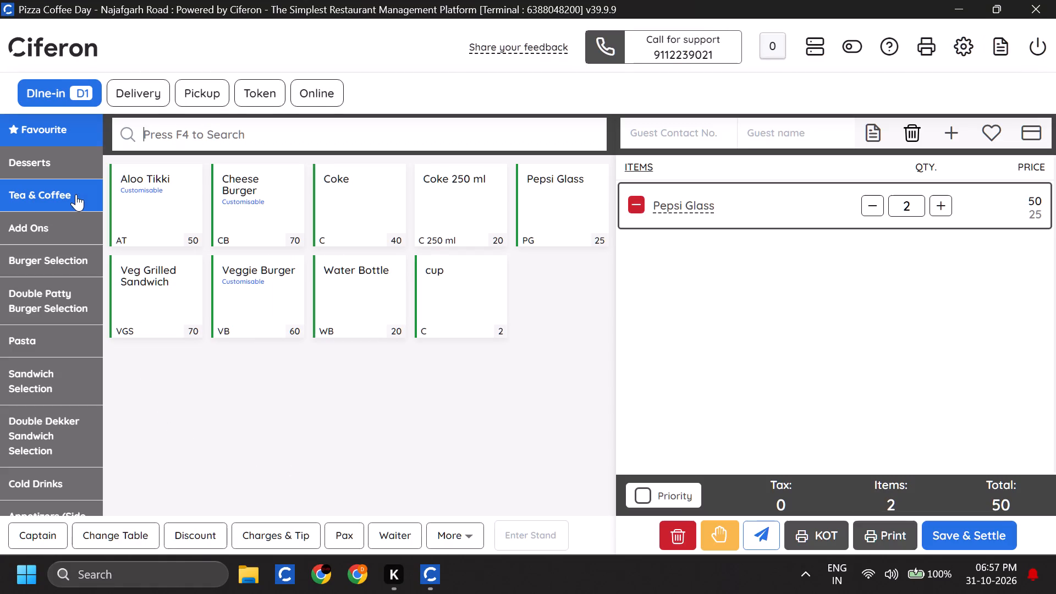
{"action": "scroll", "coordinate": [12, 460], "scroll_direction": "down", "scroll_amount": 8}
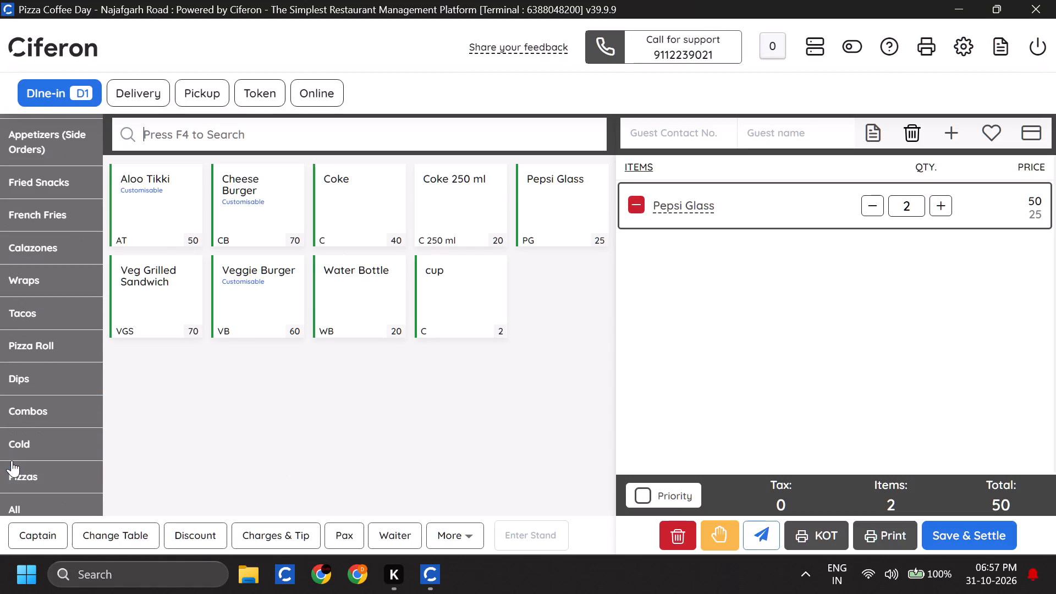
{"action": "left_click", "coordinate": [15, 466]}
{"action": "scroll", "coordinate": [15, 466], "scroll_direction": "down", "scroll_amount": 3}
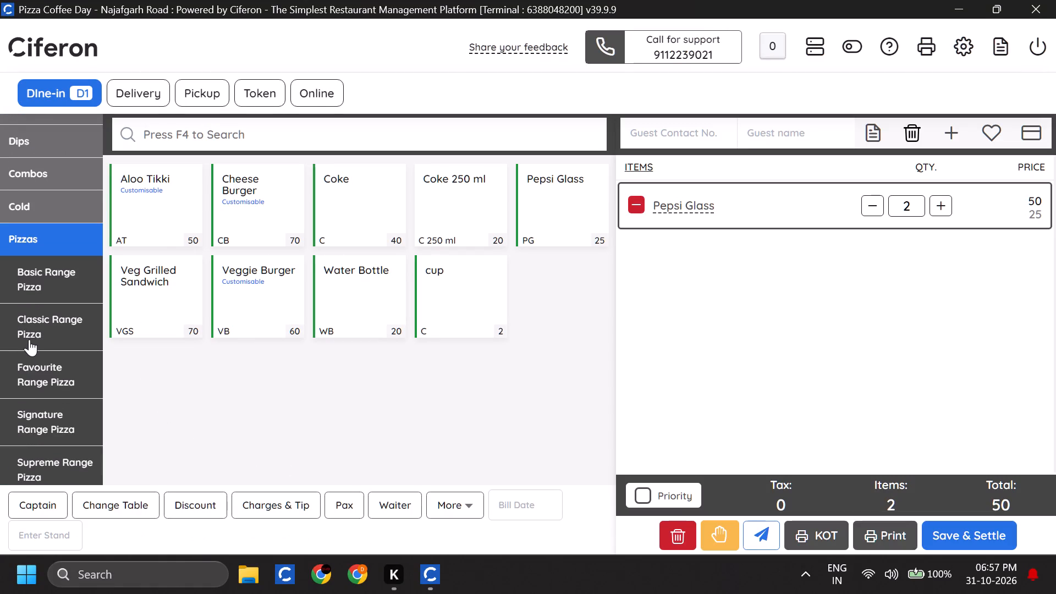
{"action": "left_click", "coordinate": [35, 310]}
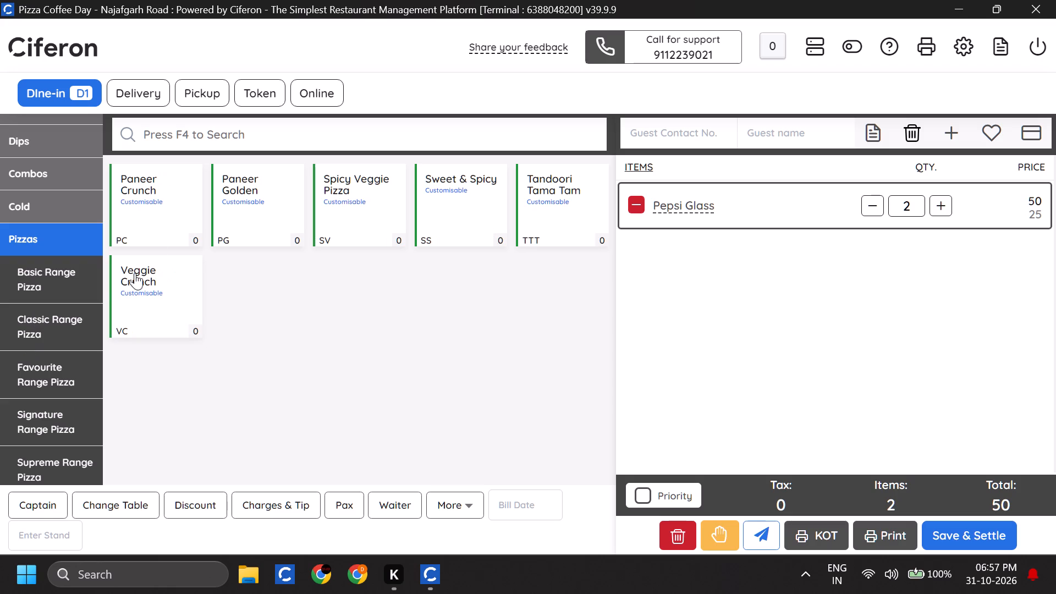
{"action": "left_click", "coordinate": [162, 215]}
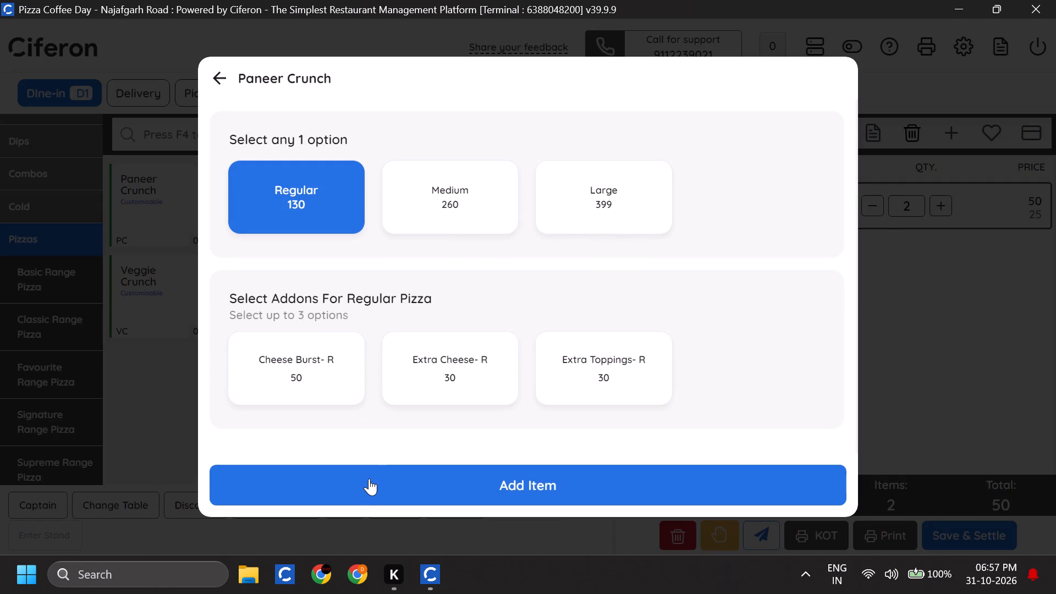
{"action": "left_click", "coordinate": [367, 477]}
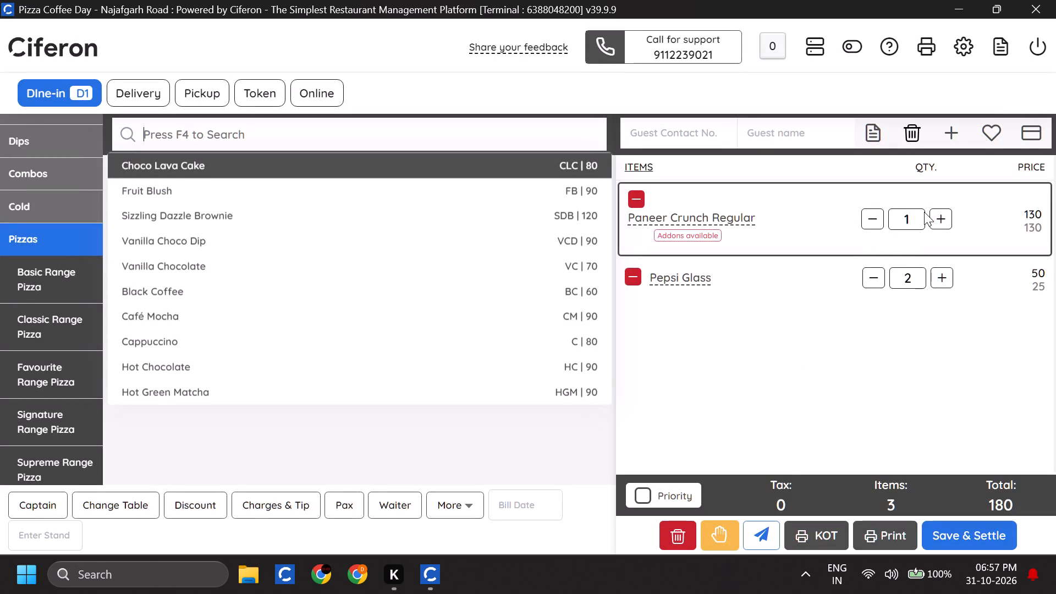
{"action": "left_click", "coordinate": [932, 211]}
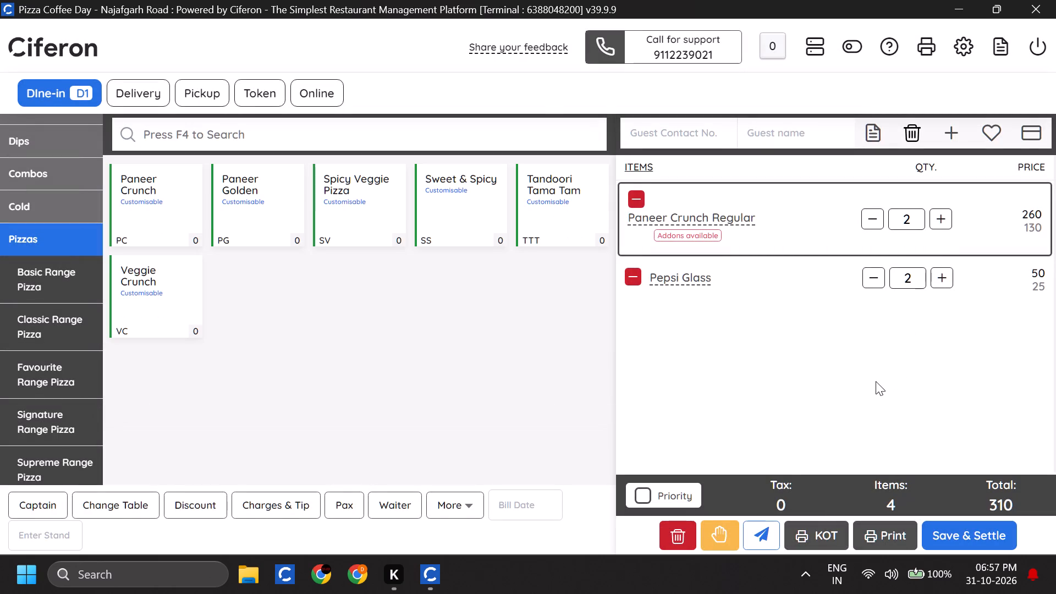
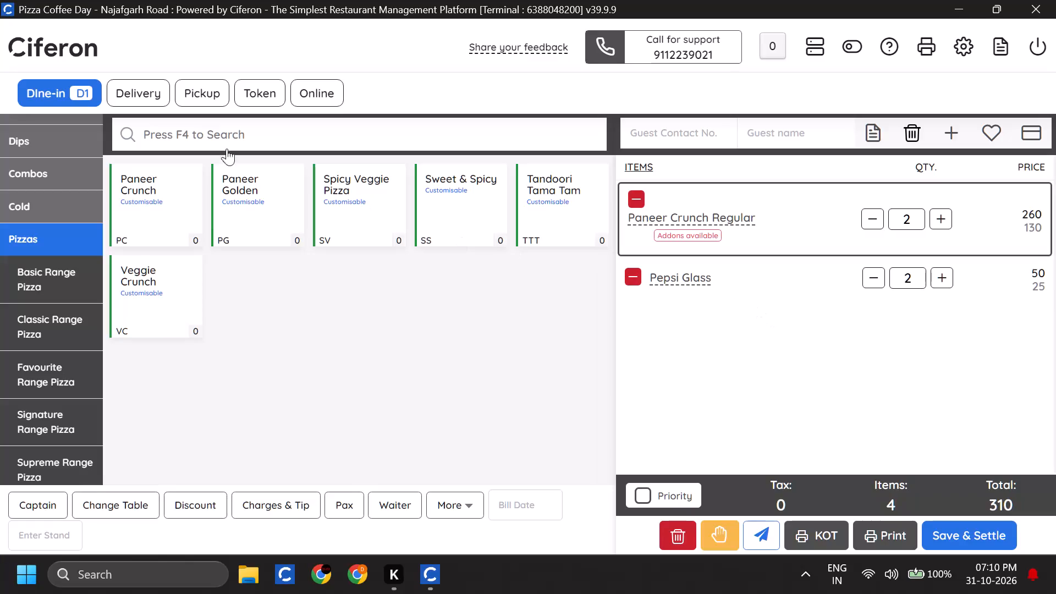
Open table D3's running order from the dine-in tables and save and settle it with Cash as the payment mode.
{"action": "left_click", "coordinate": [56, 95]}
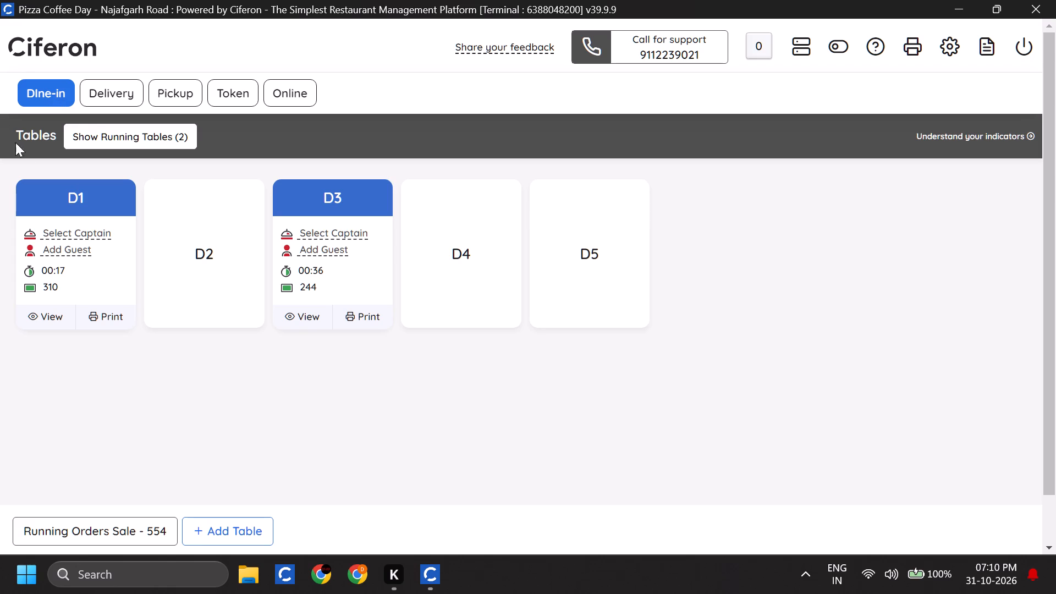
{"action": "left_click", "coordinate": [300, 198]}
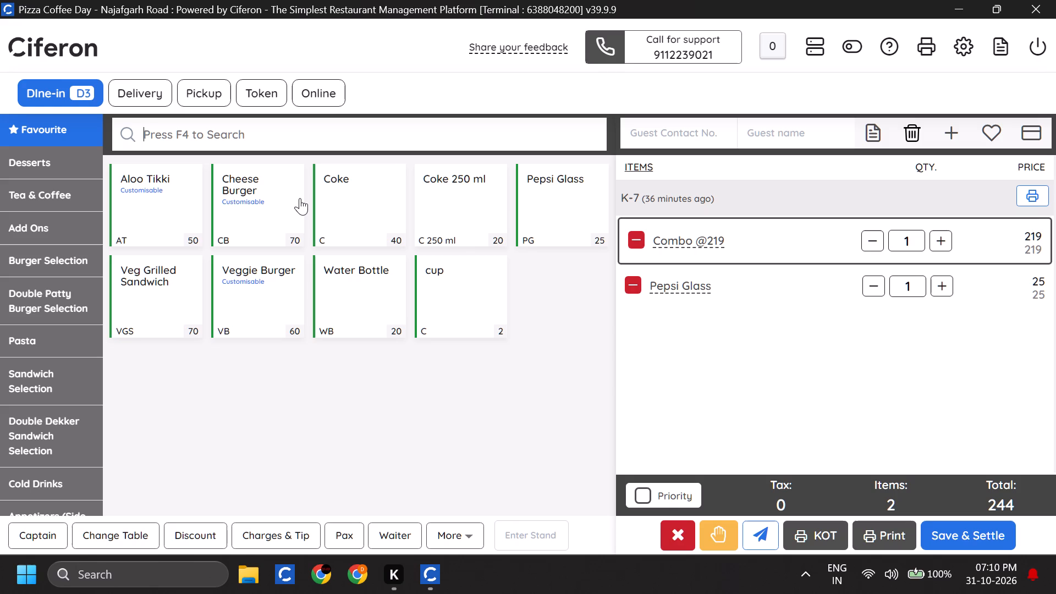
{"action": "left_click", "coordinate": [986, 526]}
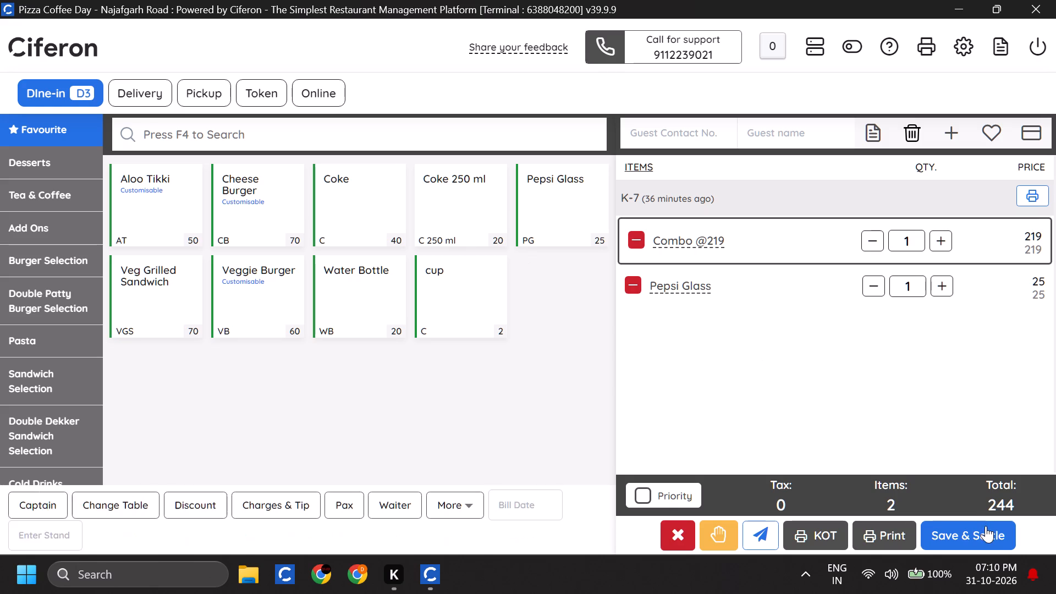
{"action": "left_click", "coordinate": [293, 213]}
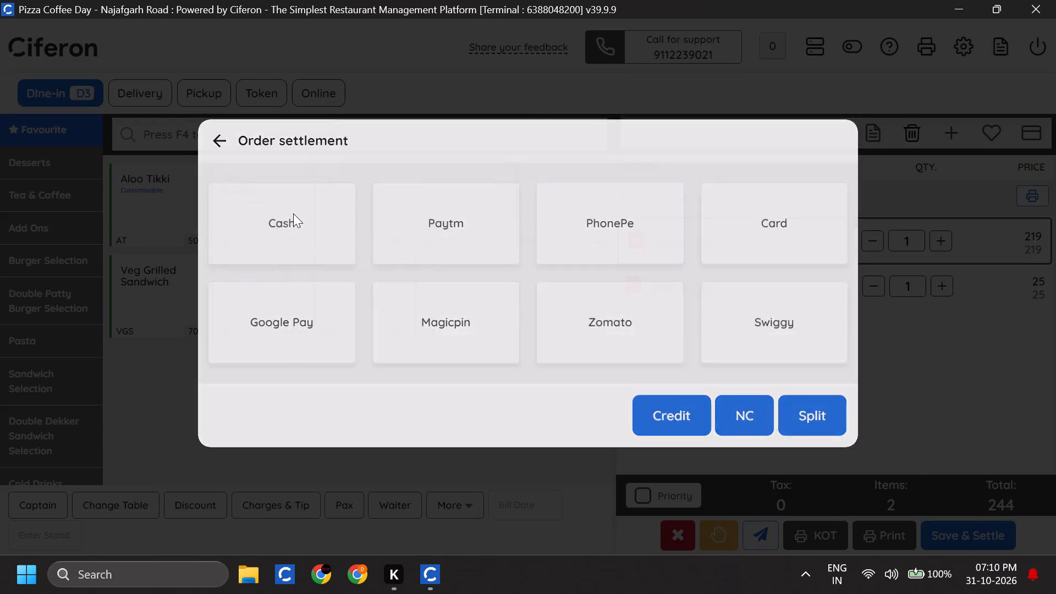
{"action": "left_click", "coordinate": [420, 284]}
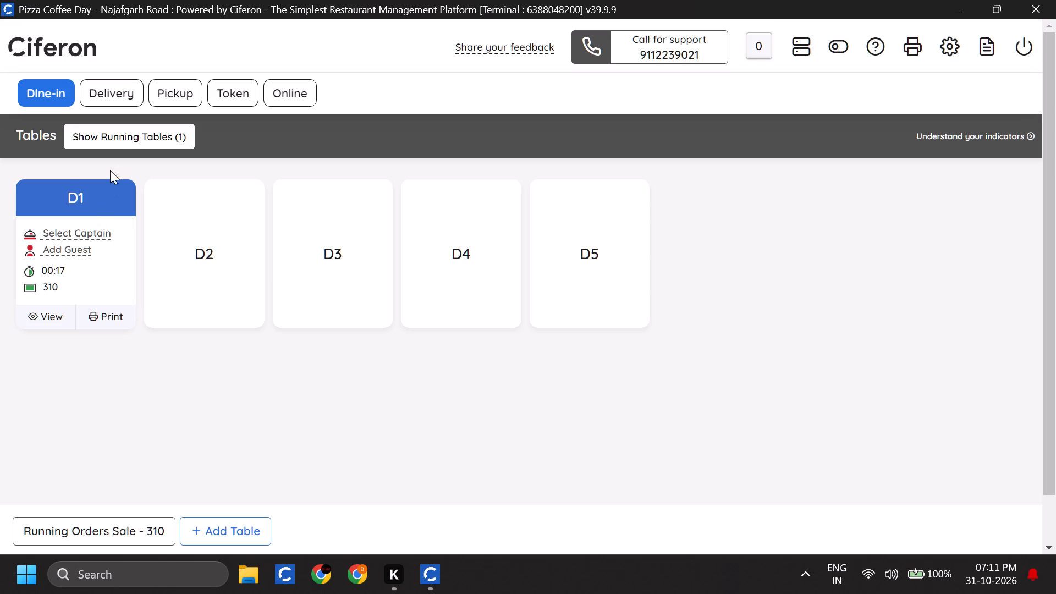
Check the pickup and delivery orders and table D1's running order, ending at the dine-in tables overview.
{"action": "left_click", "coordinate": [173, 88]}
{"action": "left_click", "coordinate": [108, 90]}
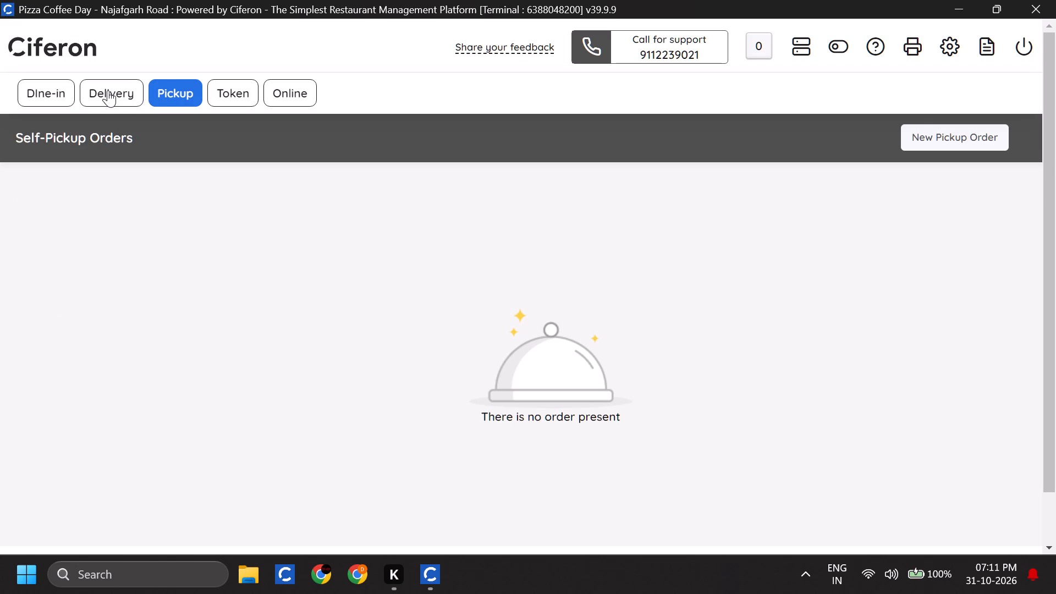
{"action": "left_click", "coordinate": [47, 97]}
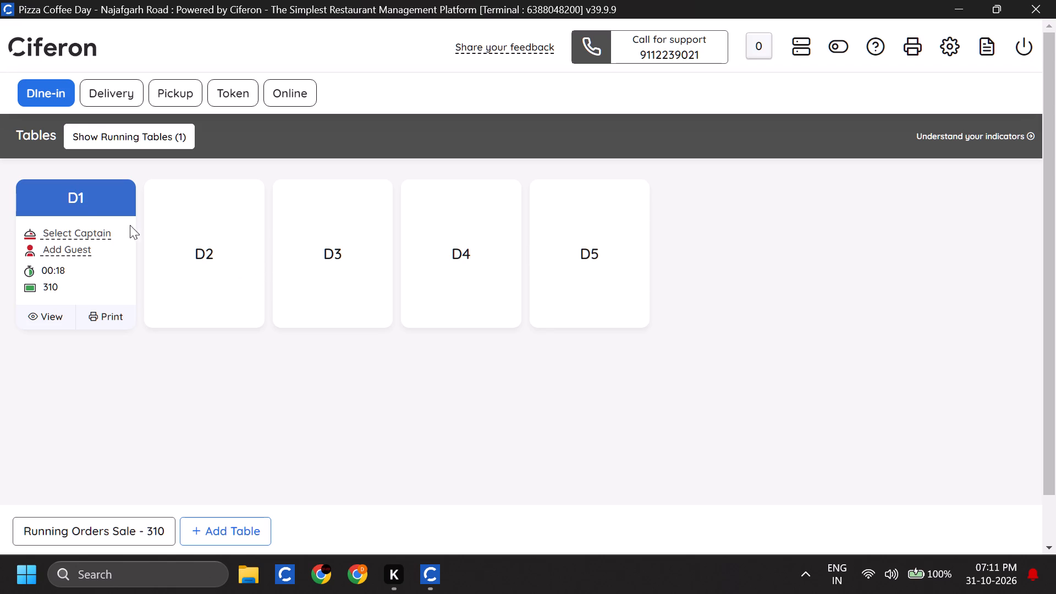
{"action": "left_click", "coordinate": [78, 202]}
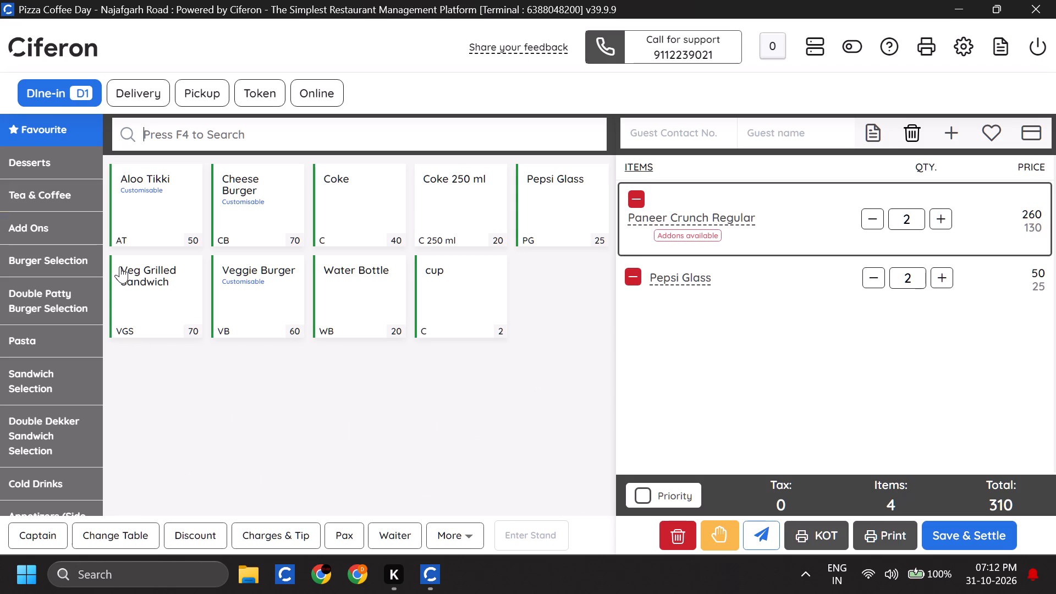
{"action": "left_click", "coordinate": [52, 96]}
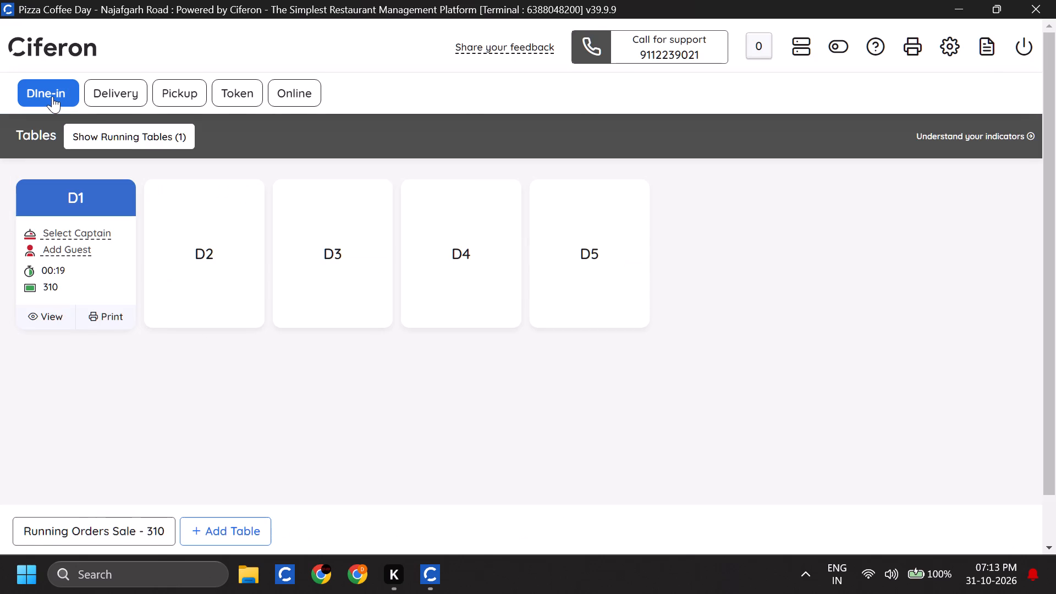
Review today's sales overview on the Sales Dashboard and return to the POS dine-in tables.
{"action": "left_click", "coordinate": [60, 58]}
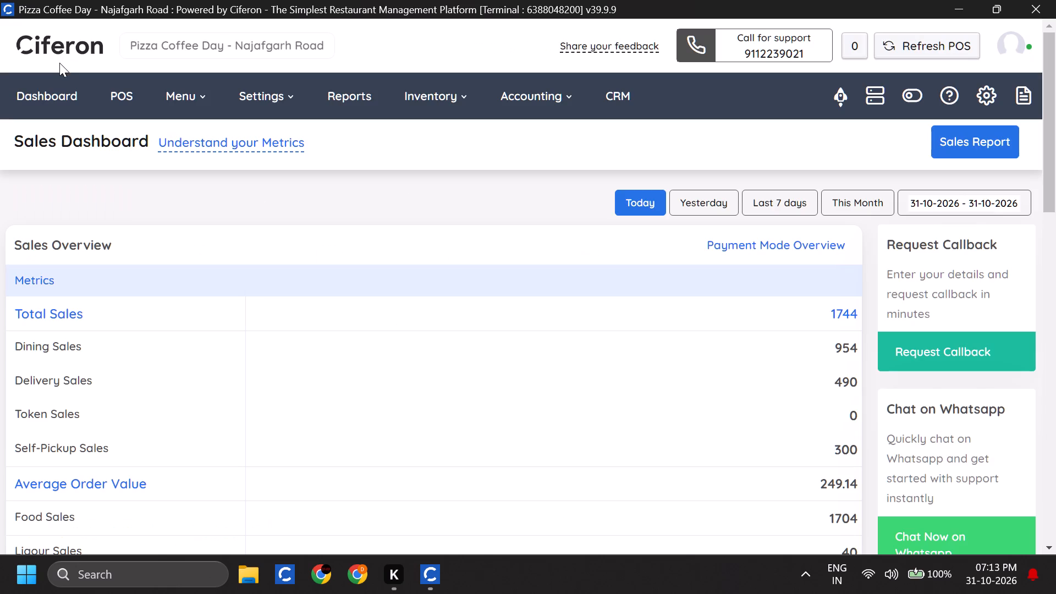
{"action": "left_click", "coordinate": [118, 97]}
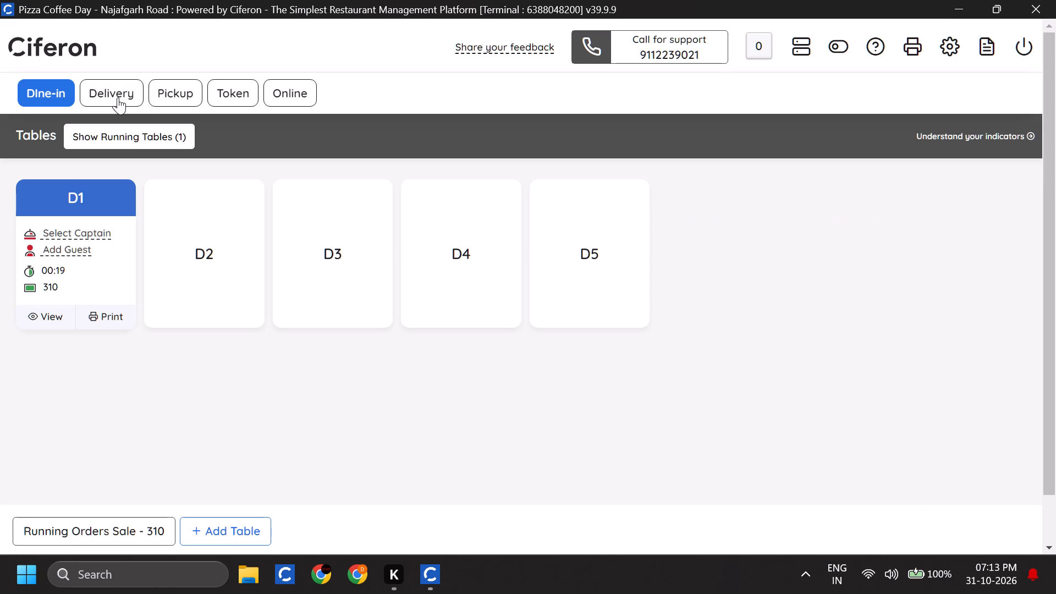
{"action": "left_click", "coordinate": [55, 71]}
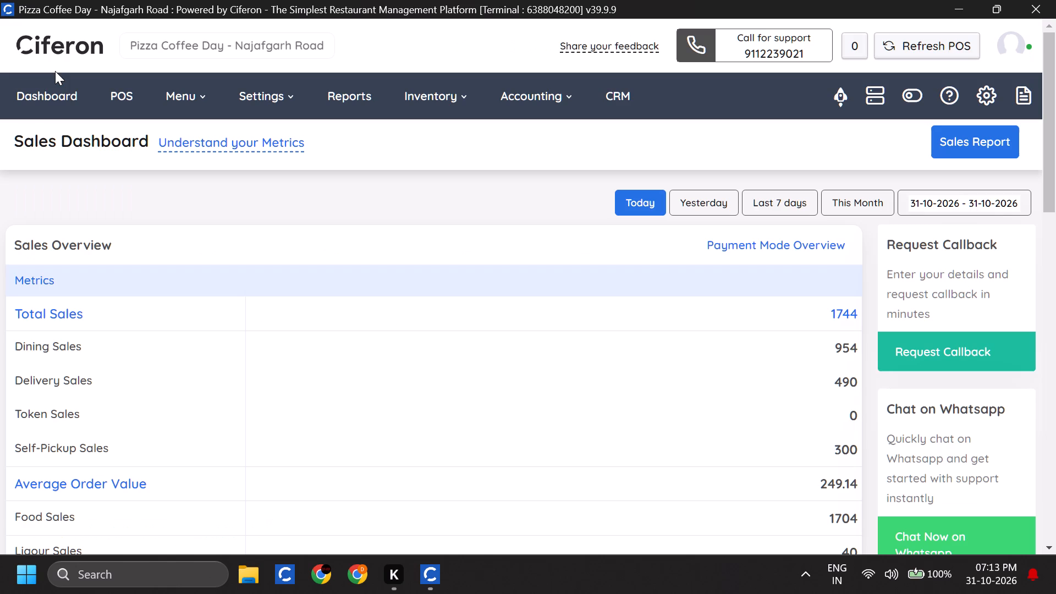
{"action": "left_click", "coordinate": [118, 97]}
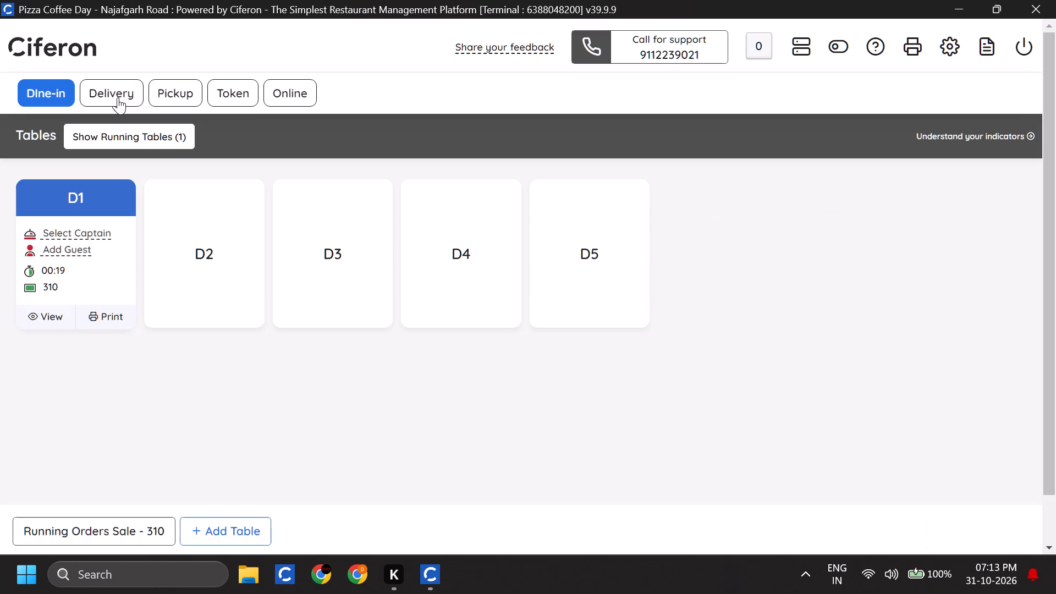
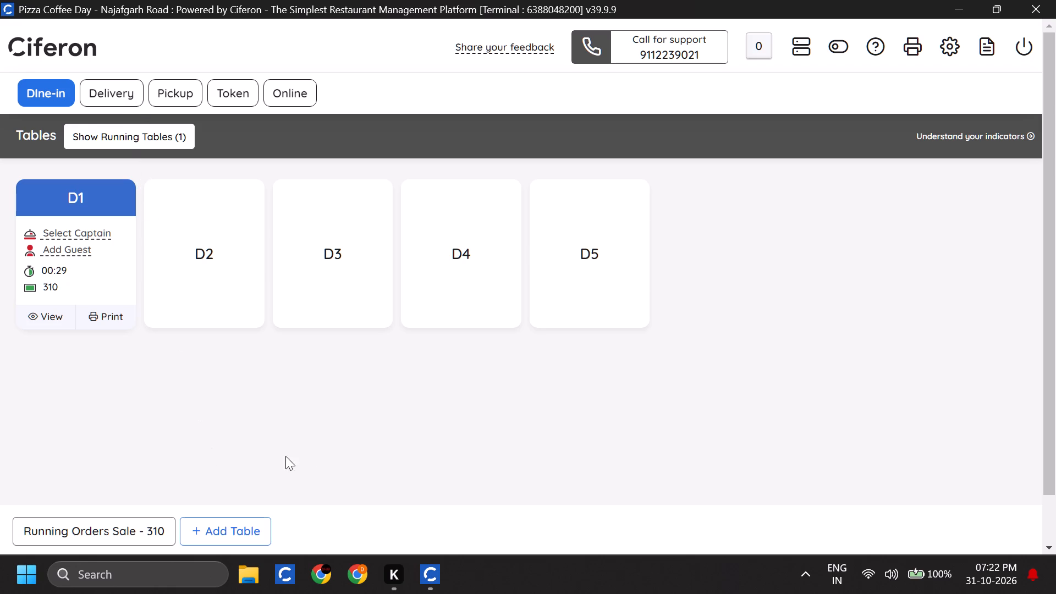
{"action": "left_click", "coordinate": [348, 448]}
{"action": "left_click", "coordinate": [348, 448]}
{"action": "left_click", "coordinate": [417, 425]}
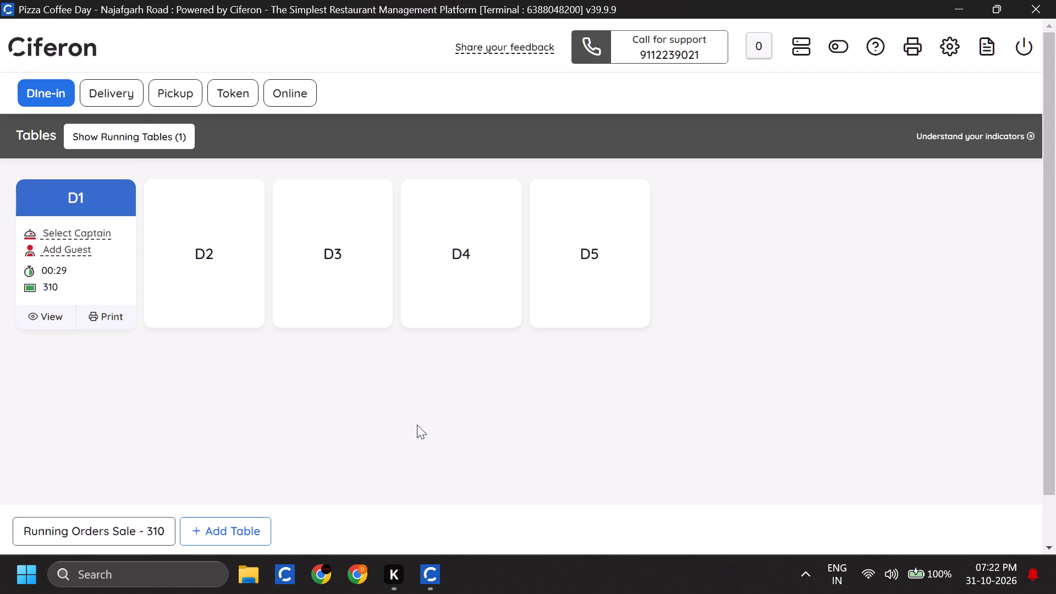
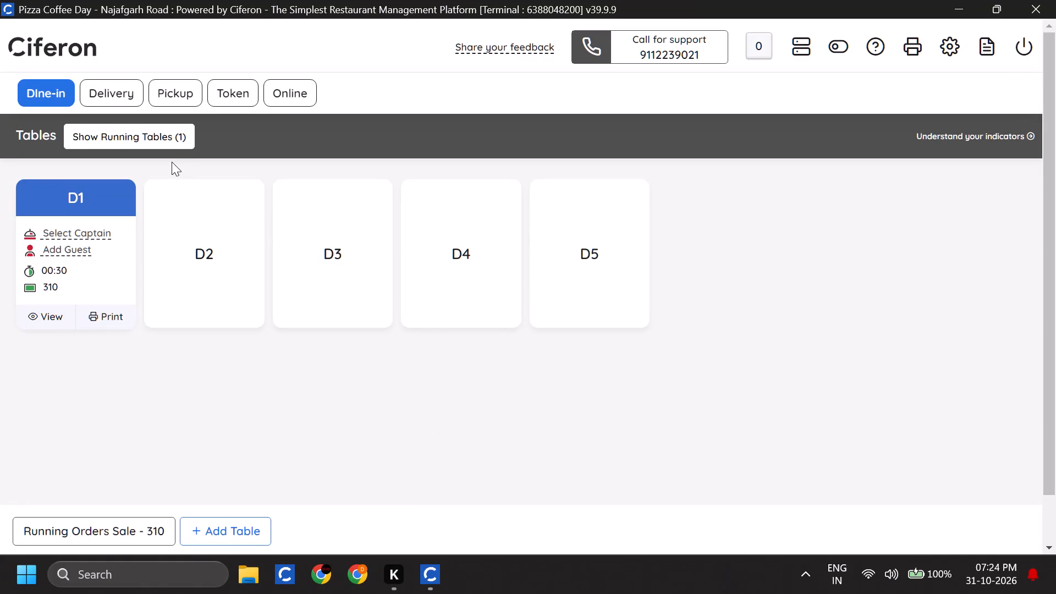
Start a new delivery order.
{"action": "left_click", "coordinate": [118, 89]}
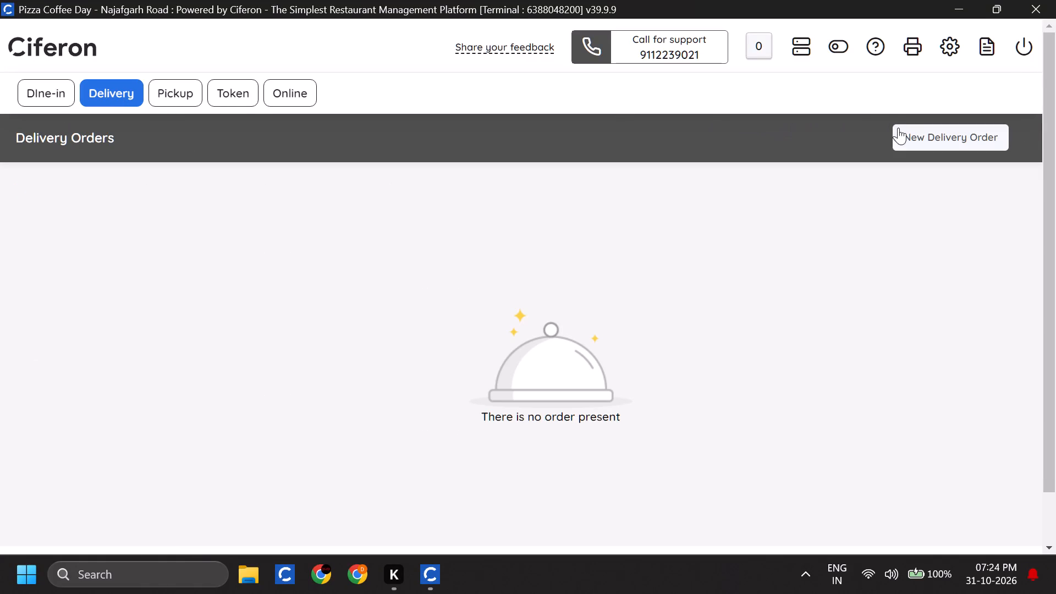
{"action": "left_click", "coordinate": [909, 131]}
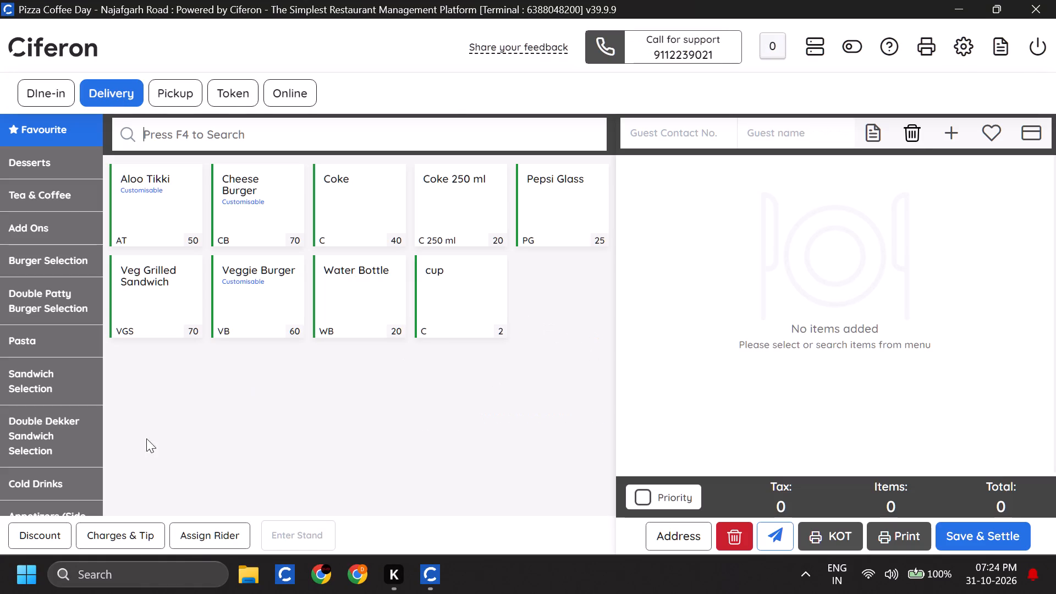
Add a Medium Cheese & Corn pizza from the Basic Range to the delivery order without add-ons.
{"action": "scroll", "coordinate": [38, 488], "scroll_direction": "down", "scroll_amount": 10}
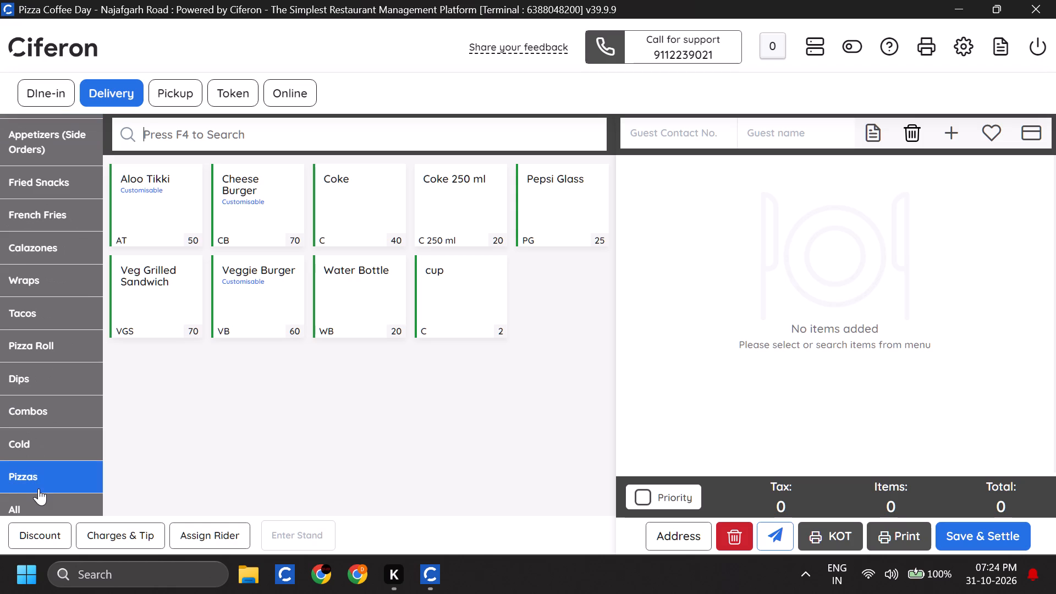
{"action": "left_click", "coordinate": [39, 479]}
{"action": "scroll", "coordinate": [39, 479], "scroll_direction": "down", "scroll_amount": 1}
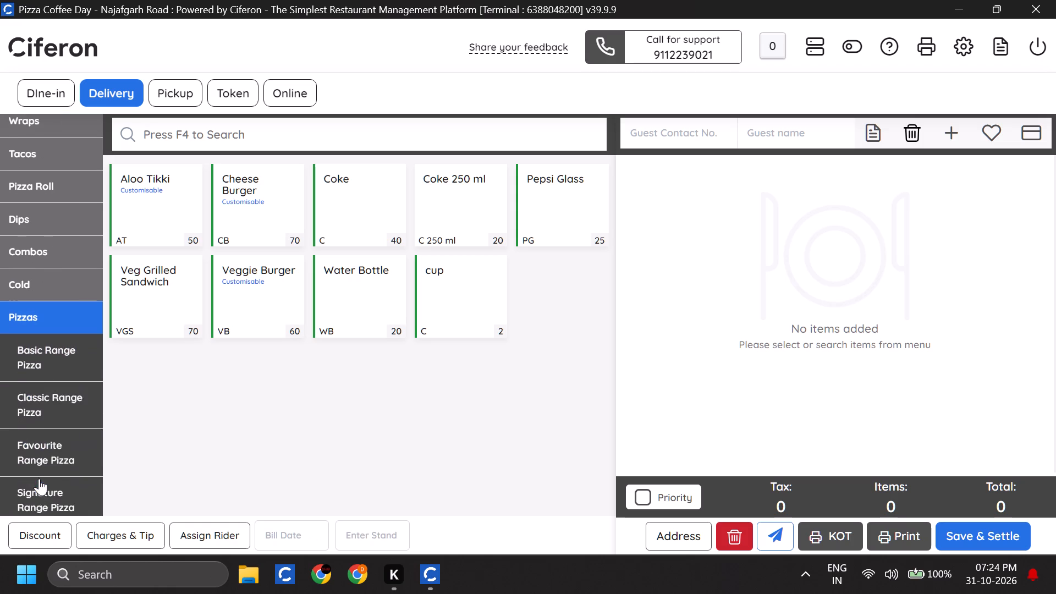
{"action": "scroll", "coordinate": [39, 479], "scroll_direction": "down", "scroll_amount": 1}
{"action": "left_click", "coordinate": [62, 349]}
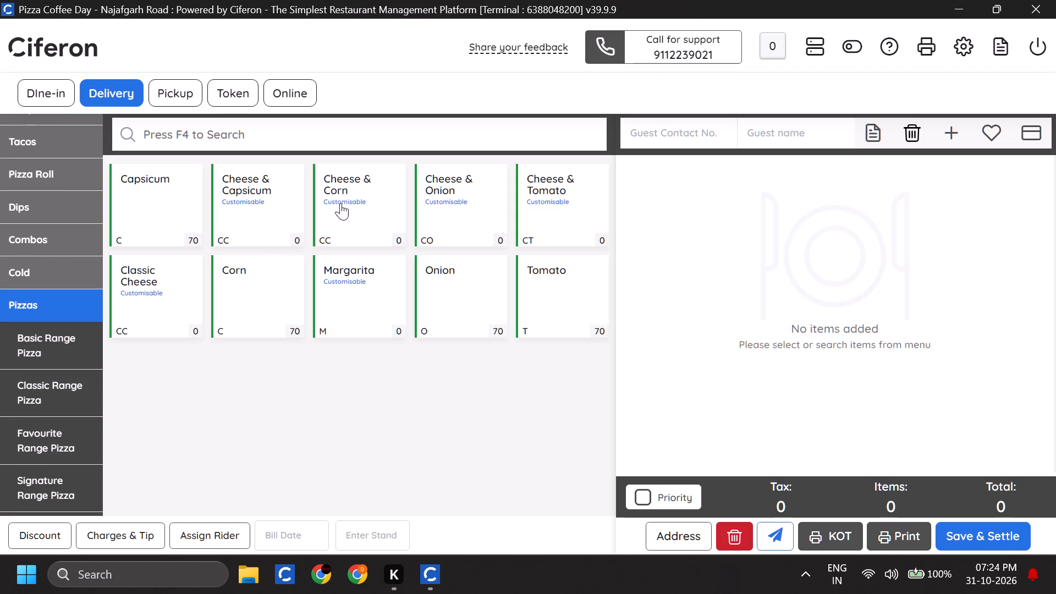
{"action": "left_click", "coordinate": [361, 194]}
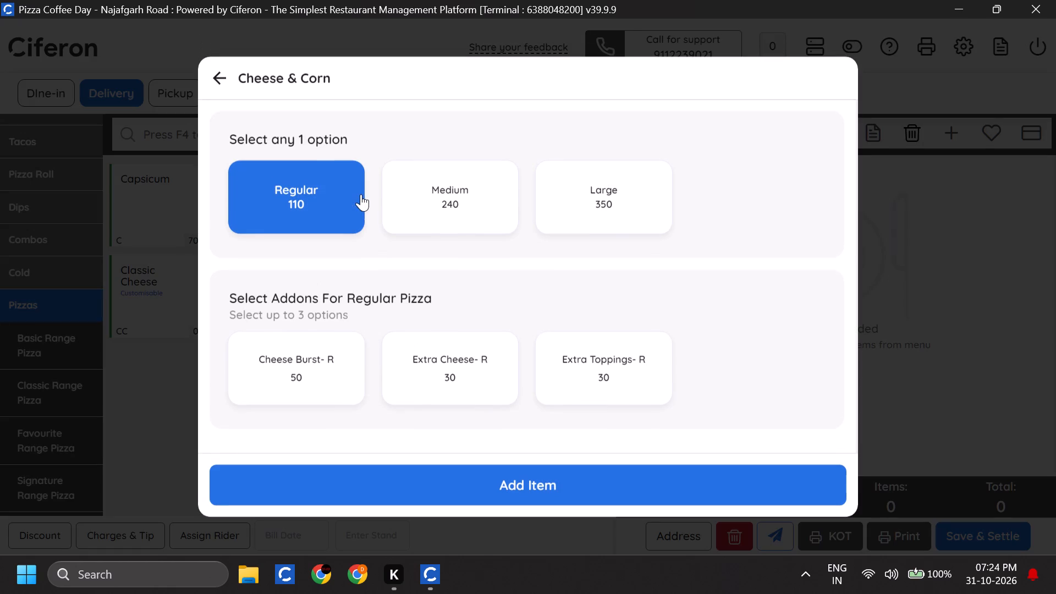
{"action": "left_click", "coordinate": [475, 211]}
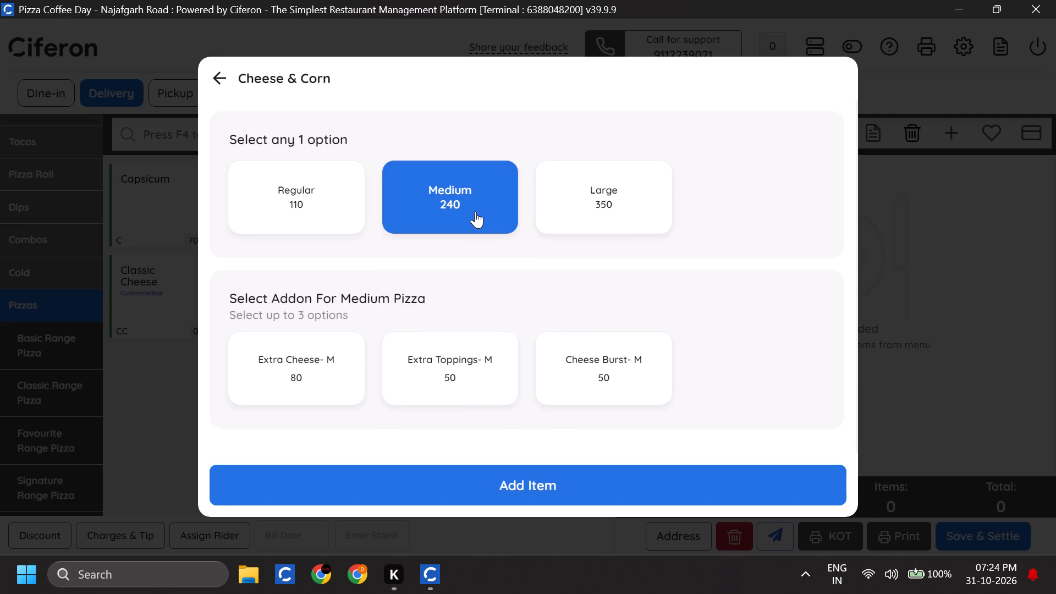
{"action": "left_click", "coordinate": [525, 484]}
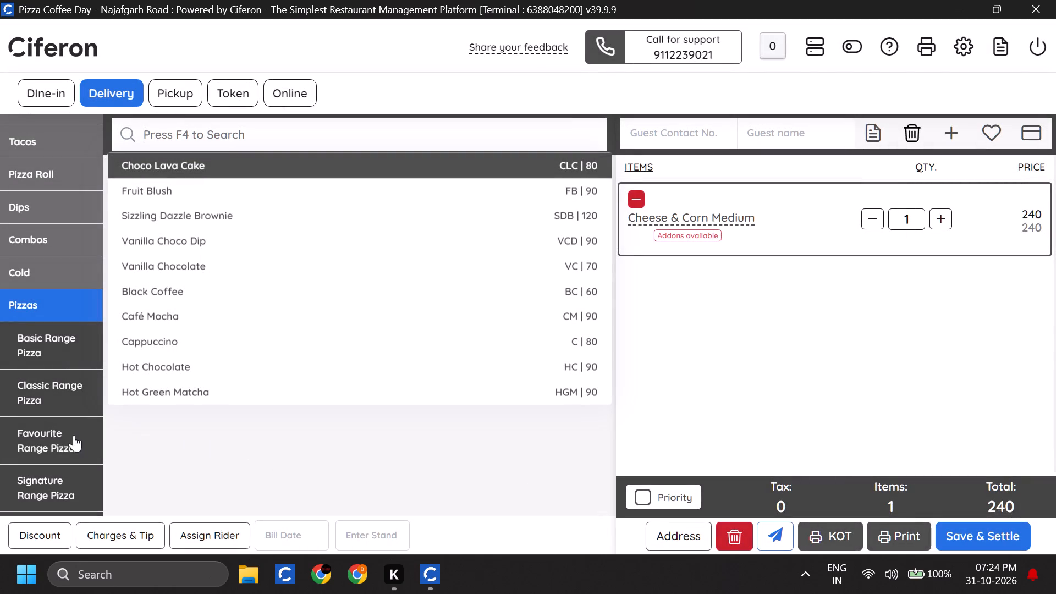
Add a Medium Pizza Day Special With Extra Cheese from the Supreme Range to the delivery order.
{"action": "scroll", "coordinate": [54, 444], "scroll_direction": "down", "scroll_amount": 3}
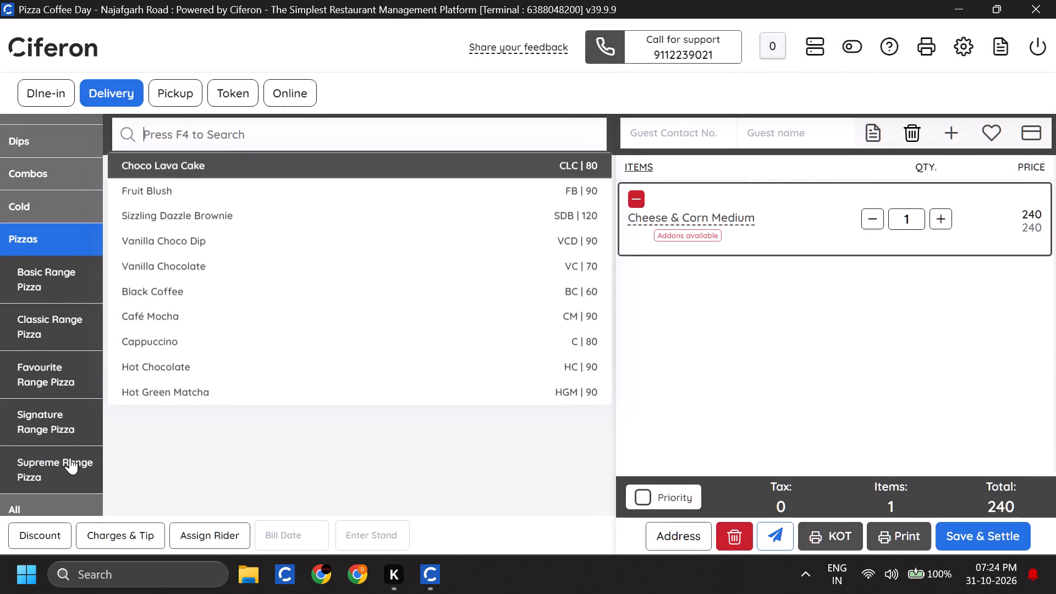
{"action": "left_click", "coordinate": [77, 464]}
{"action": "scroll", "coordinate": [77, 464], "scroll_direction": "down", "scroll_amount": 1}
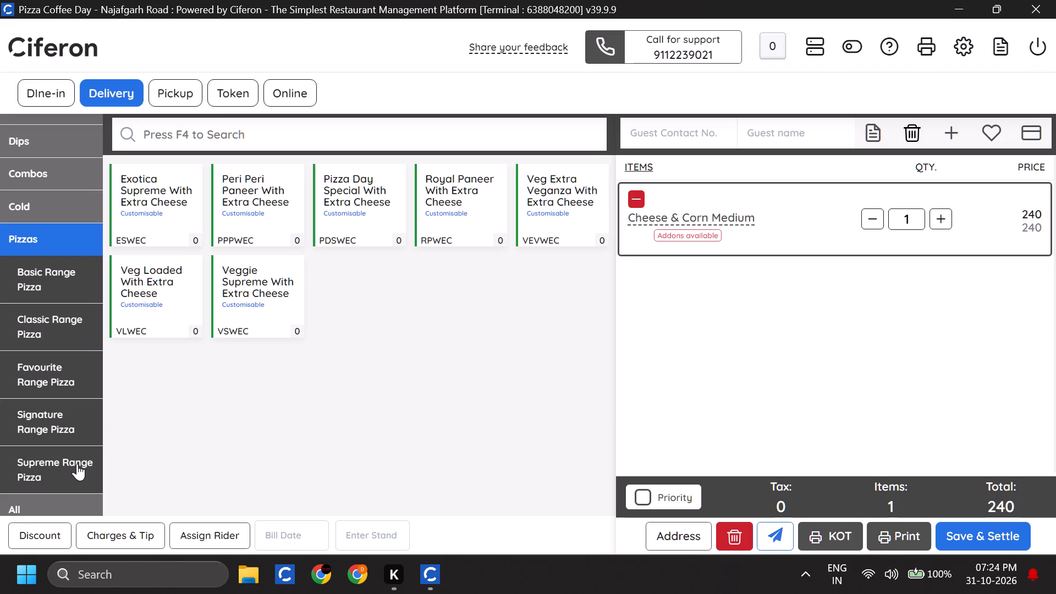
{"action": "scroll", "coordinate": [77, 464], "scroll_direction": "down", "scroll_amount": 1}
{"action": "left_click", "coordinate": [353, 196]}
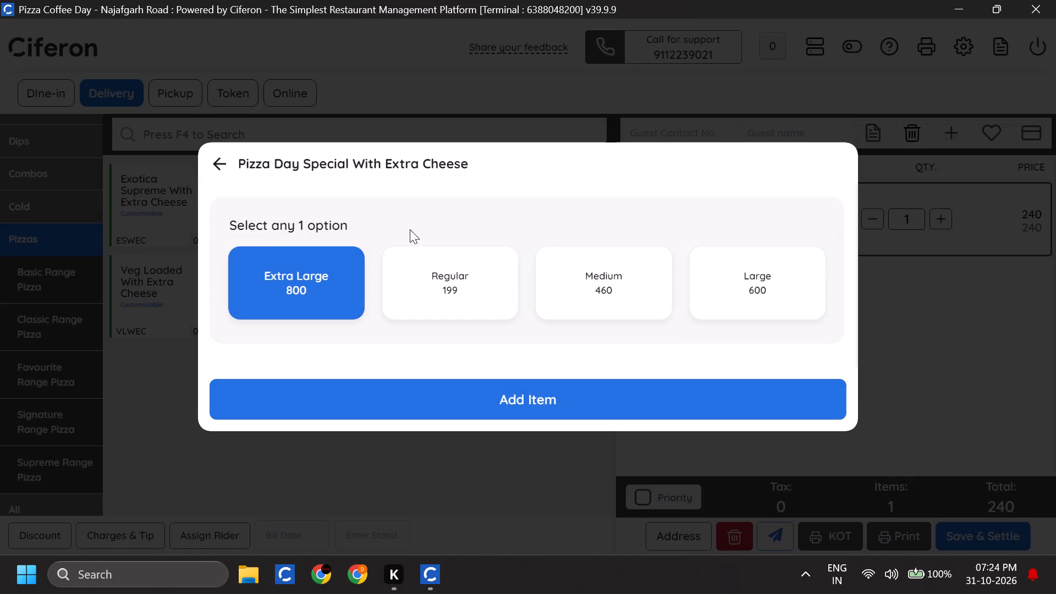
{"action": "left_click", "coordinate": [604, 280]}
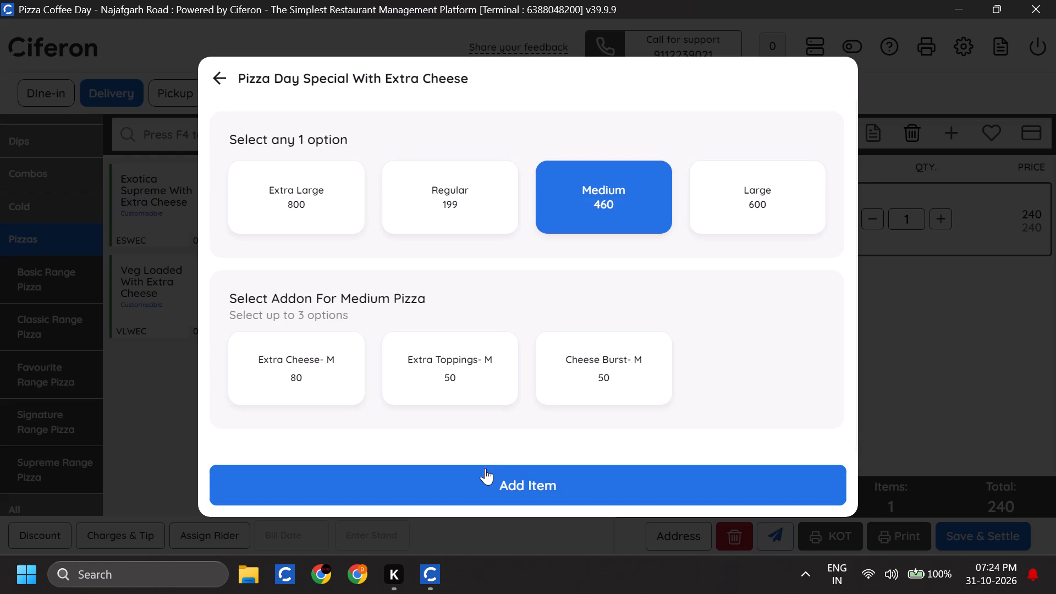
{"action": "left_click", "coordinate": [494, 481]}
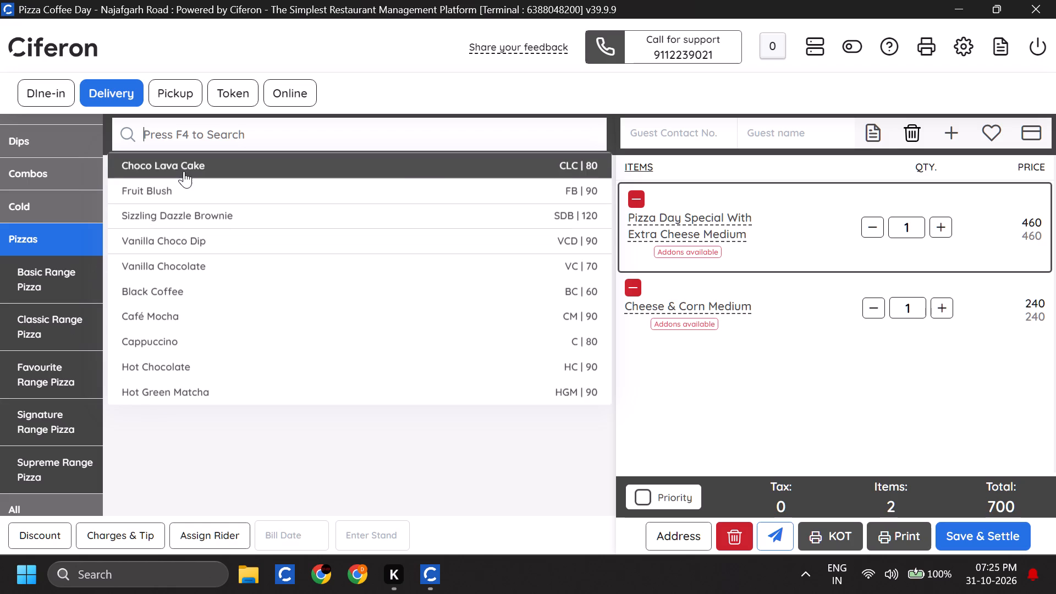
Add coke 500ml from the Coke group of Cold Drinks to the delivery order with quantity 2.
{"action": "scroll", "coordinate": [37, 220], "scroll_direction": "up", "scroll_amount": 2}
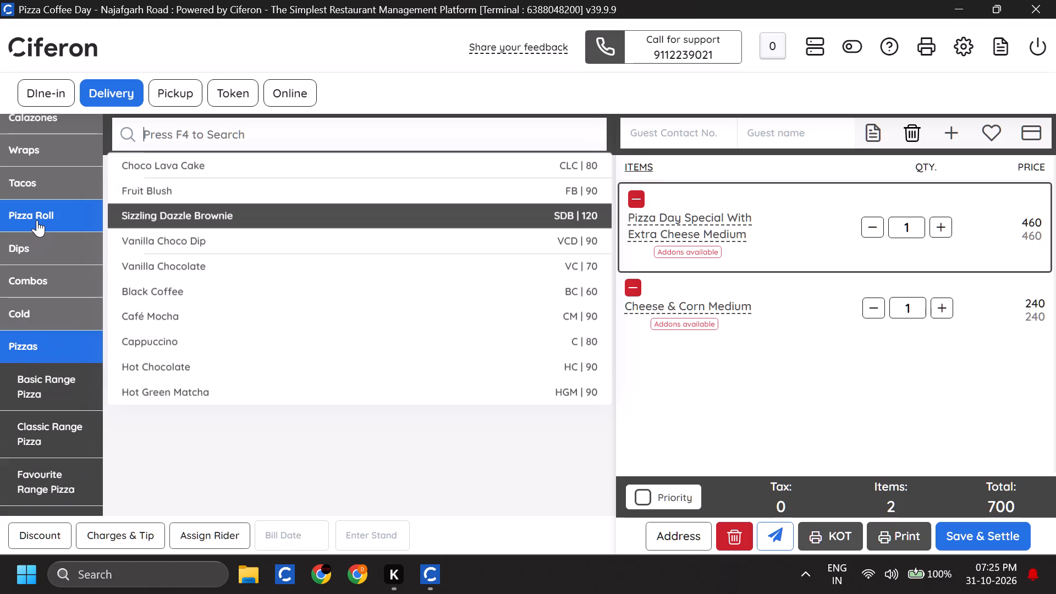
{"action": "scroll", "coordinate": [37, 220], "scroll_direction": "up", "scroll_amount": 1}
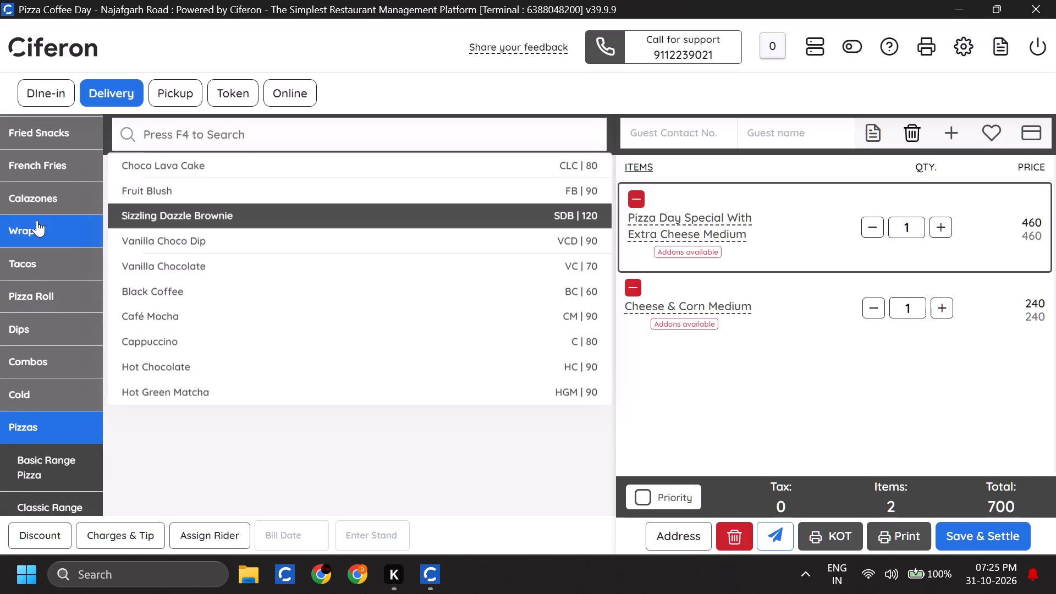
{"action": "scroll", "coordinate": [37, 220], "scroll_direction": "up", "scroll_amount": 3}
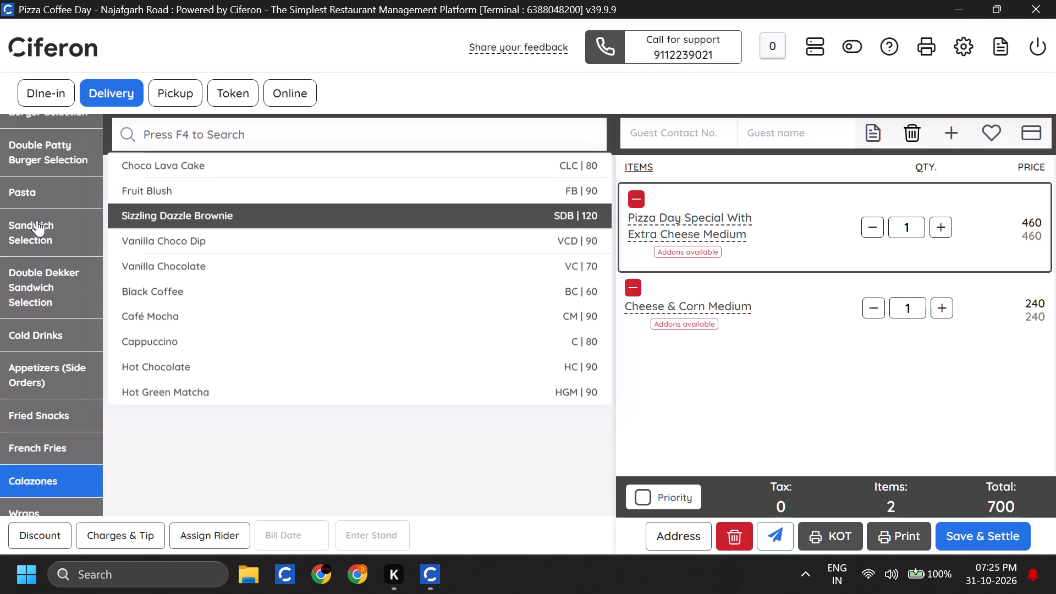
{"action": "scroll", "coordinate": [37, 220], "scroll_direction": "up", "scroll_amount": 1}
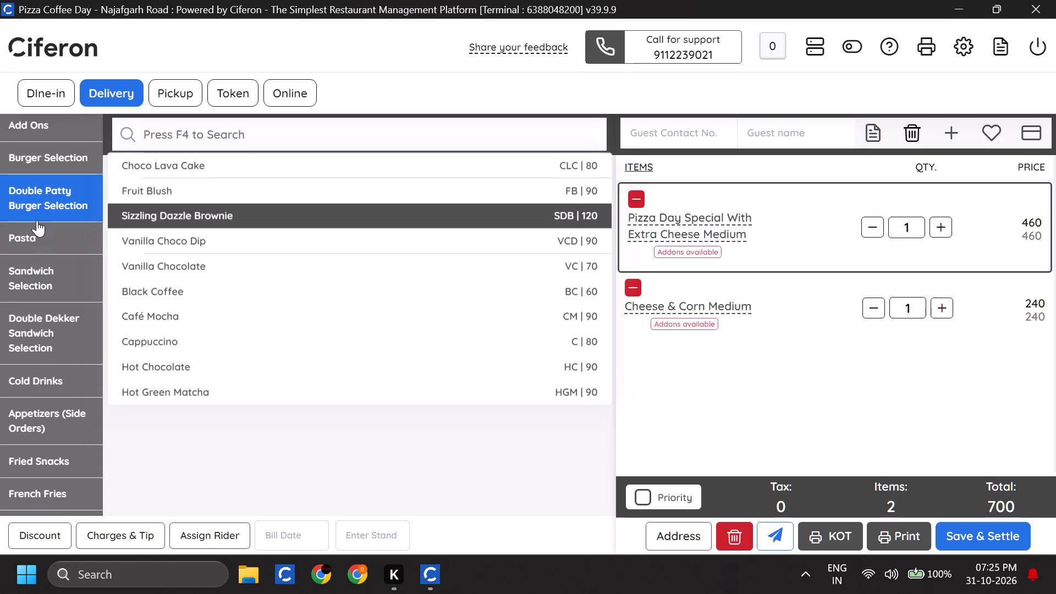
{"action": "scroll", "coordinate": [37, 220], "scroll_direction": "up", "scroll_amount": 3}
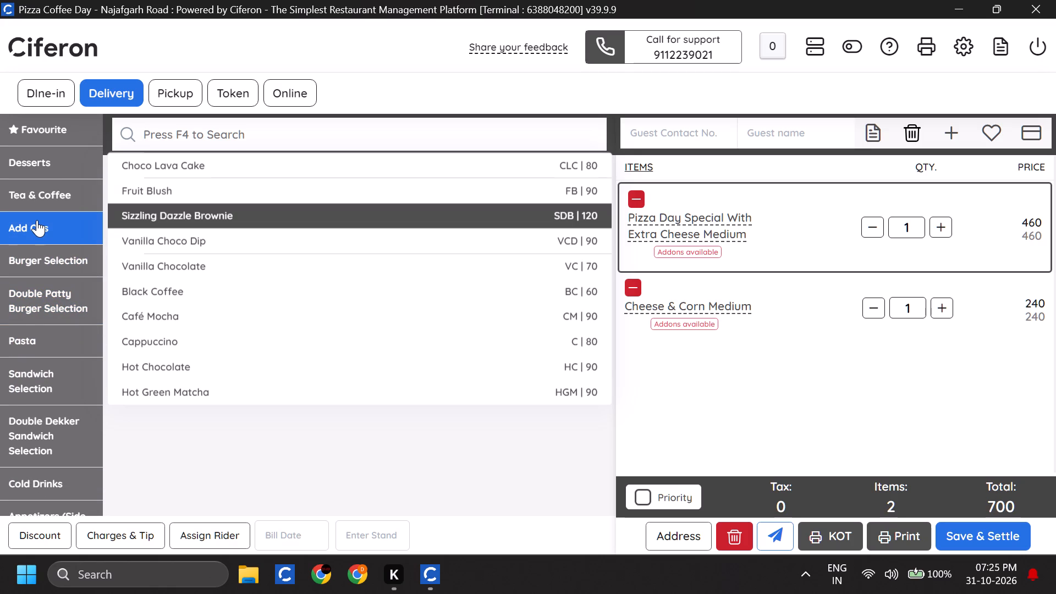
{"action": "scroll", "coordinate": [37, 220], "scroll_direction": "up", "scroll_amount": 1}
{"action": "scroll", "coordinate": [37, 220], "scroll_direction": "down", "scroll_amount": 1}
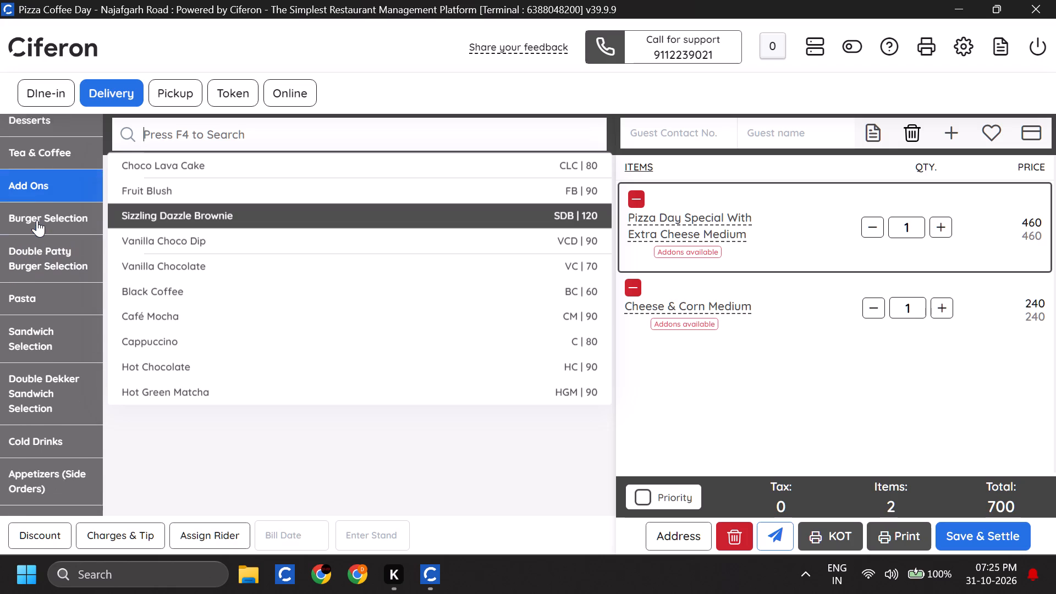
{"action": "scroll", "coordinate": [37, 220], "scroll_direction": "down", "scroll_amount": 3}
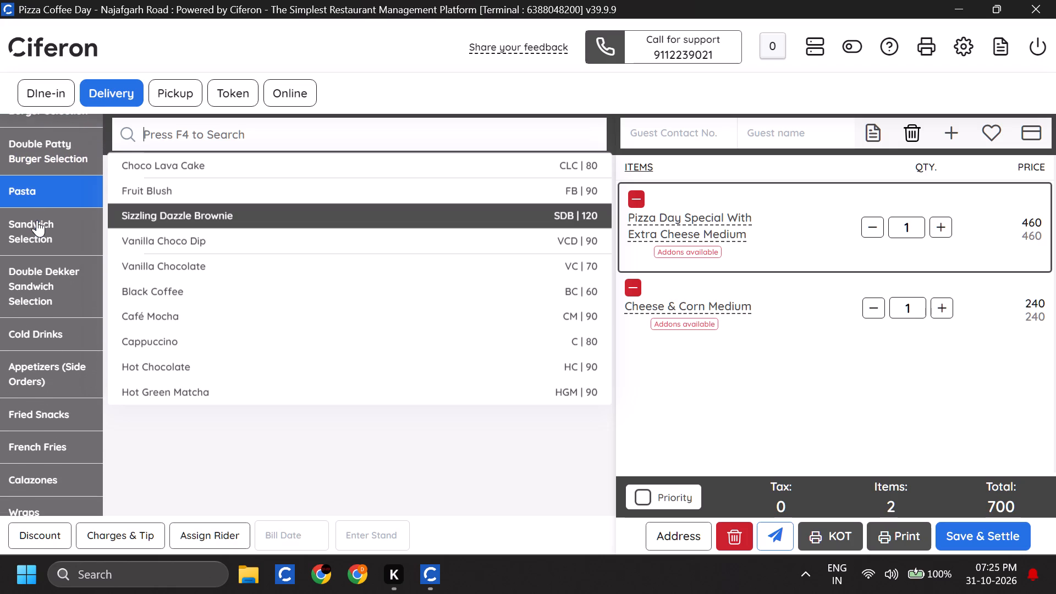
{"action": "scroll", "coordinate": [37, 220], "scroll_direction": "down", "scroll_amount": 3}
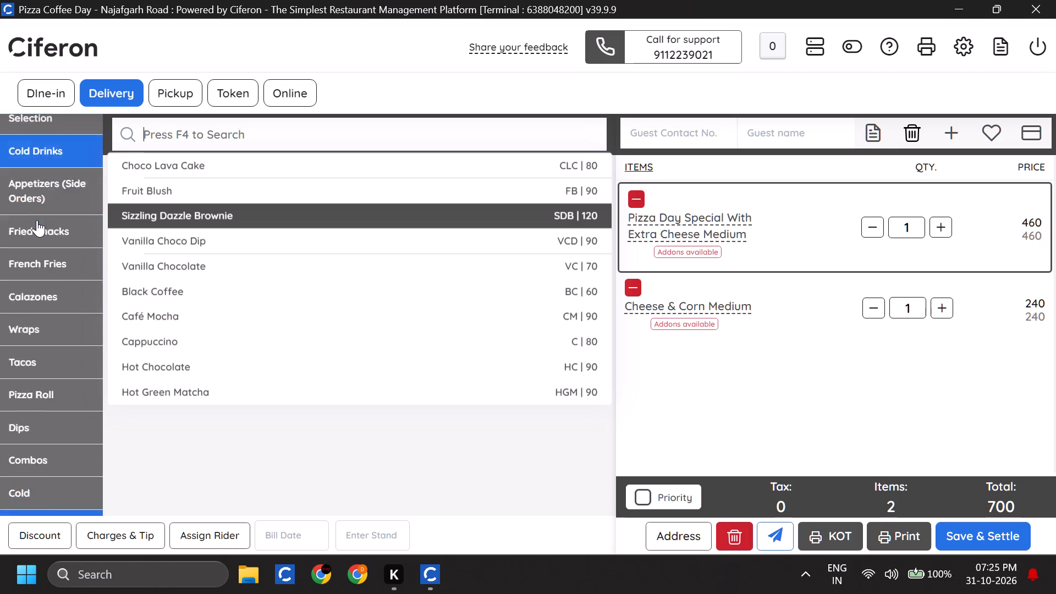
{"action": "scroll", "coordinate": [37, 220], "scroll_direction": "down", "scroll_amount": 2}
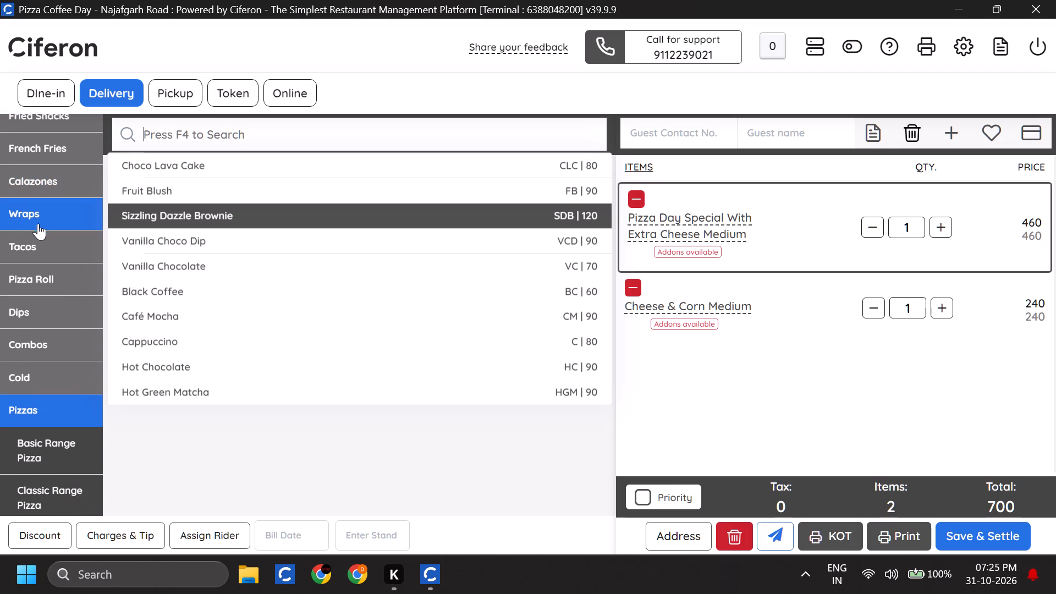
{"action": "left_click", "coordinate": [59, 370]}
{"action": "scroll", "coordinate": [59, 370], "scroll_direction": "up", "scroll_amount": 1}
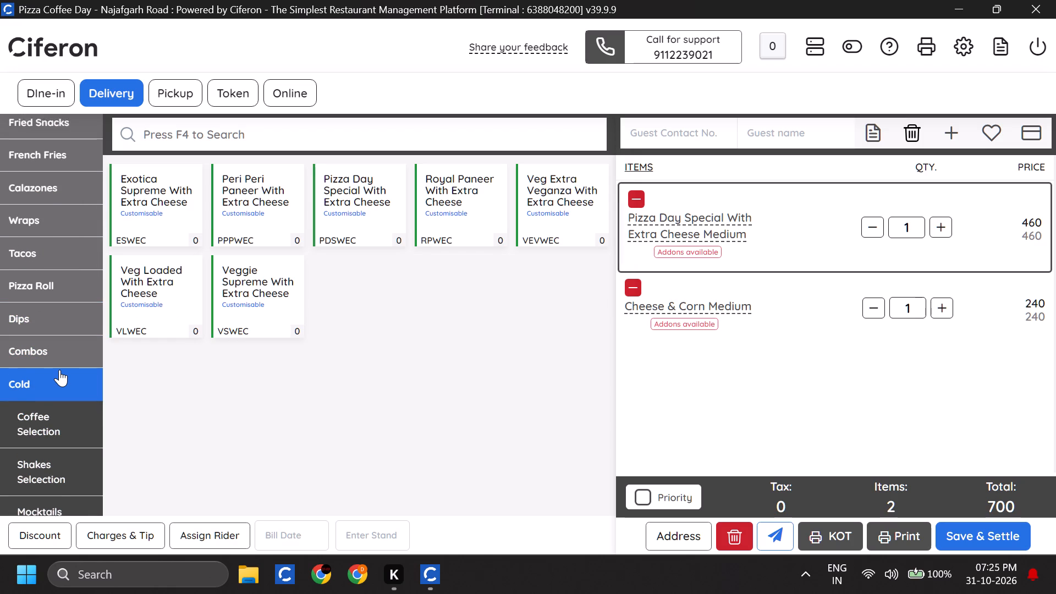
{"action": "scroll", "coordinate": [59, 370], "scroll_direction": "up", "scroll_amount": 3}
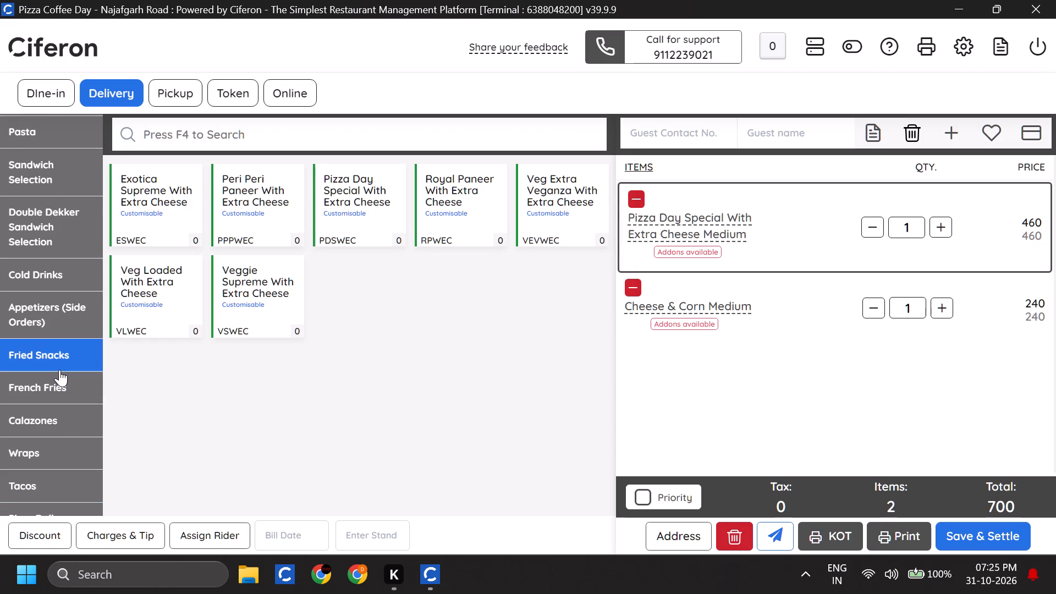
{"action": "left_click", "coordinate": [58, 271]}
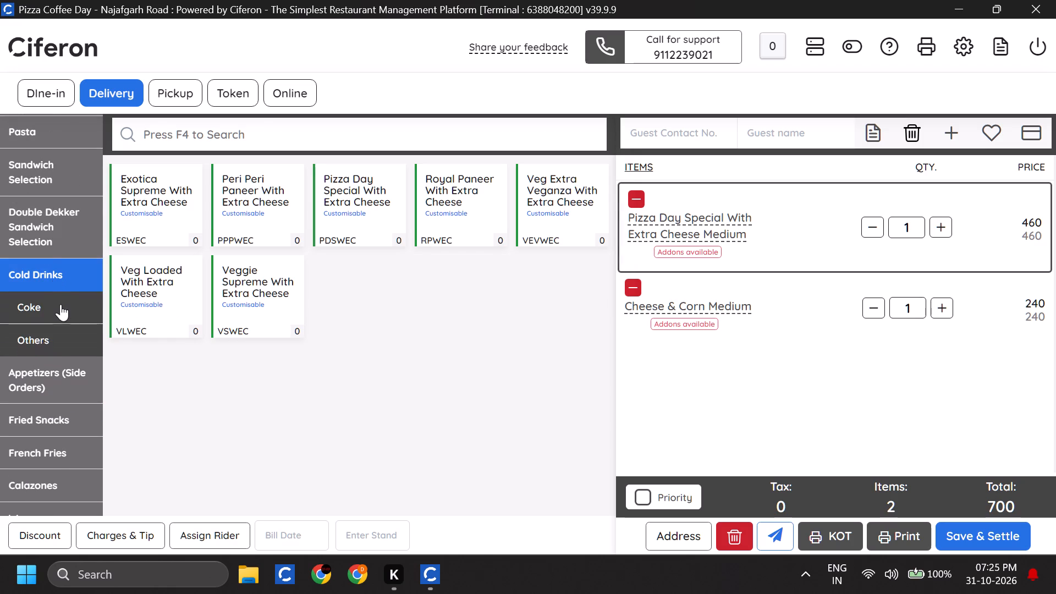
{"action": "left_click", "coordinate": [61, 304]}
{"action": "left_click_drag", "start_coordinate": [356, 184], "coordinate": [438, 201]}
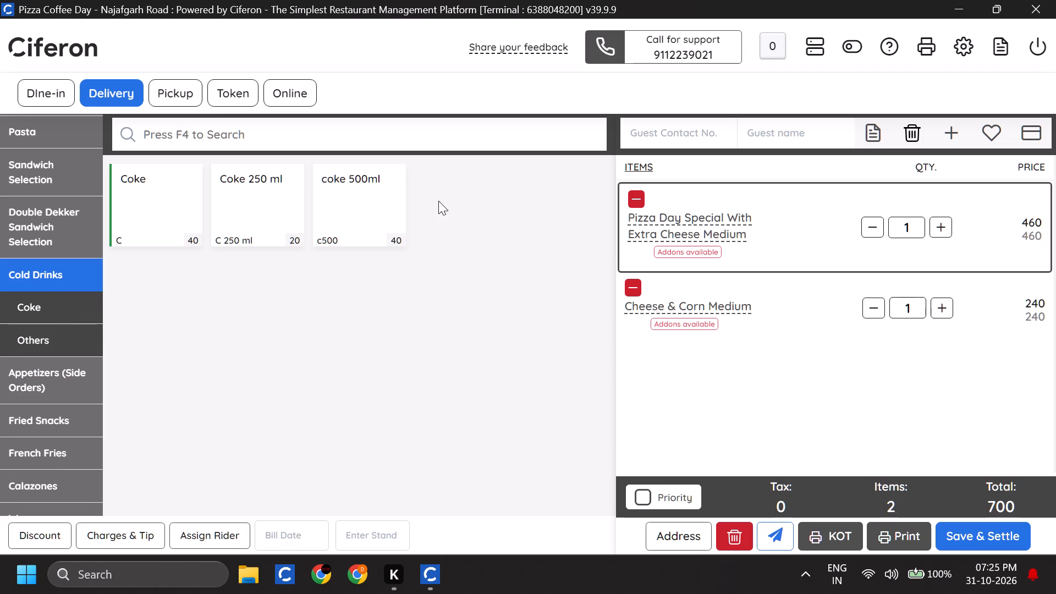
{"action": "left_click_drag", "start_coordinate": [438, 201], "coordinate": [309, 193]}
{"action": "left_click", "coordinate": [332, 193]}
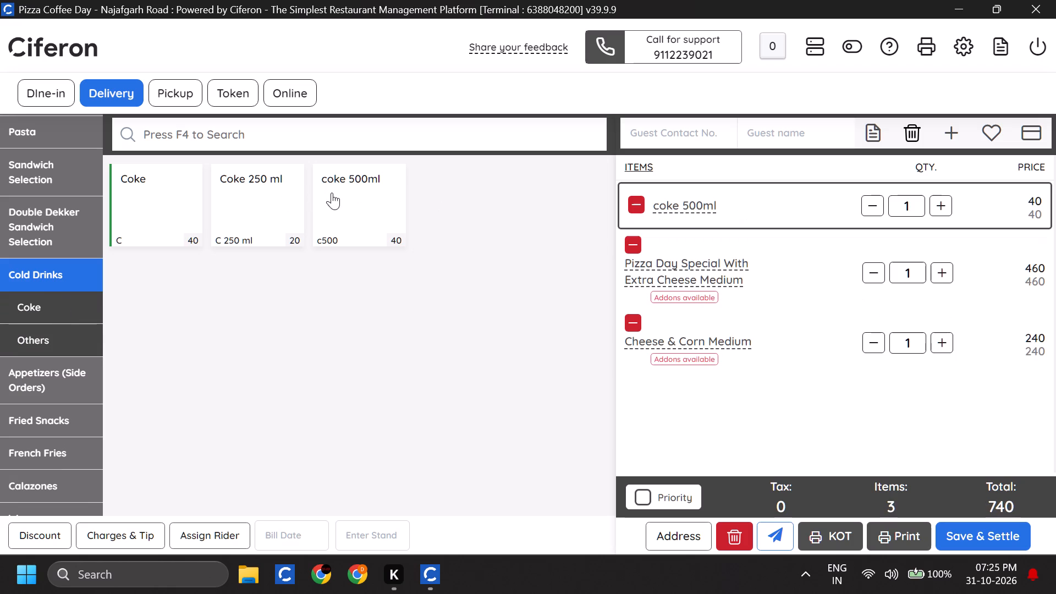
{"action": "left_click", "coordinate": [937, 199]}
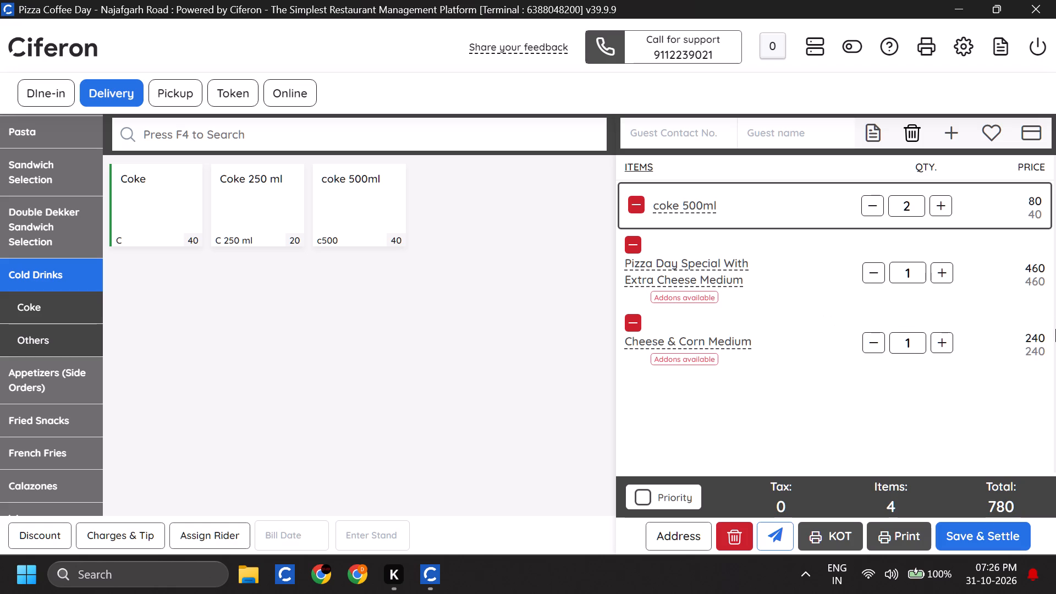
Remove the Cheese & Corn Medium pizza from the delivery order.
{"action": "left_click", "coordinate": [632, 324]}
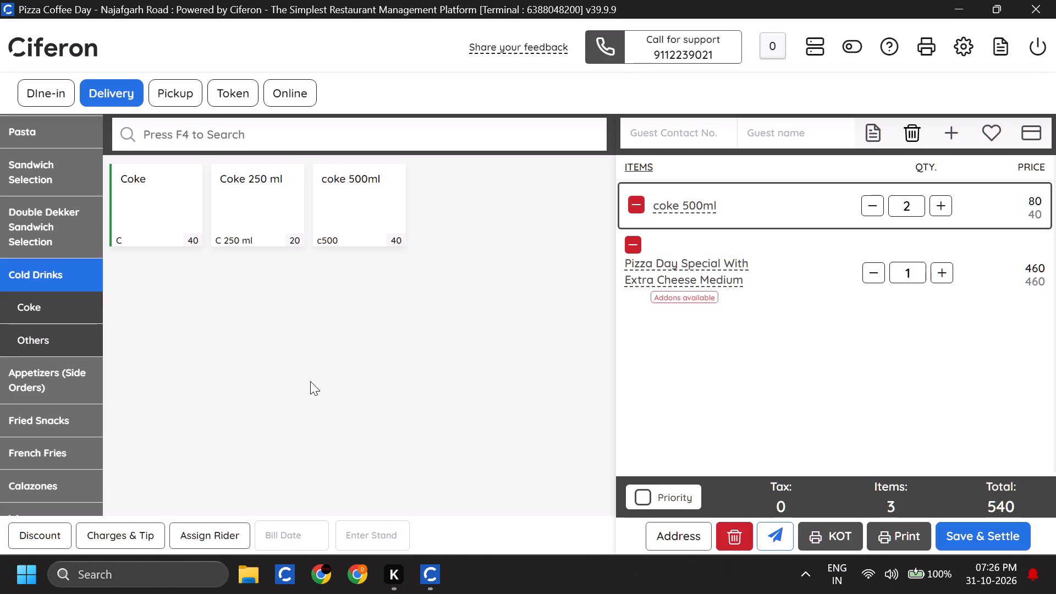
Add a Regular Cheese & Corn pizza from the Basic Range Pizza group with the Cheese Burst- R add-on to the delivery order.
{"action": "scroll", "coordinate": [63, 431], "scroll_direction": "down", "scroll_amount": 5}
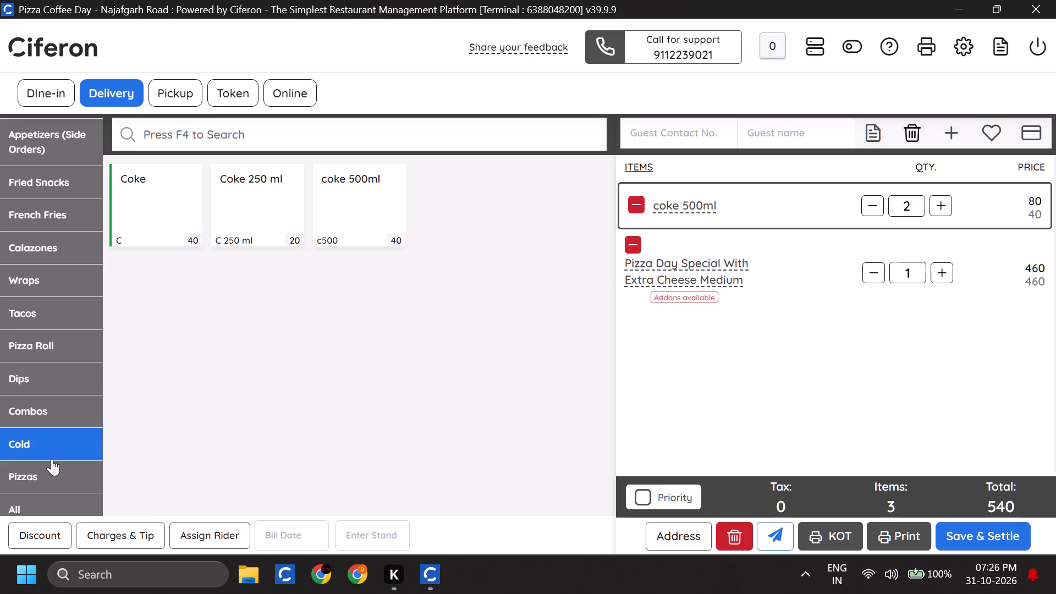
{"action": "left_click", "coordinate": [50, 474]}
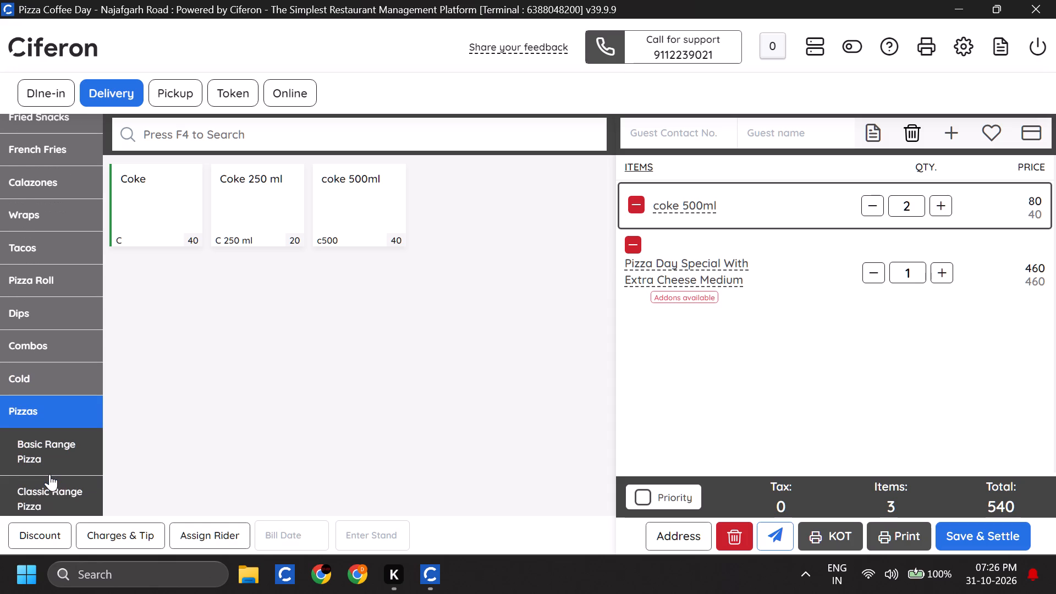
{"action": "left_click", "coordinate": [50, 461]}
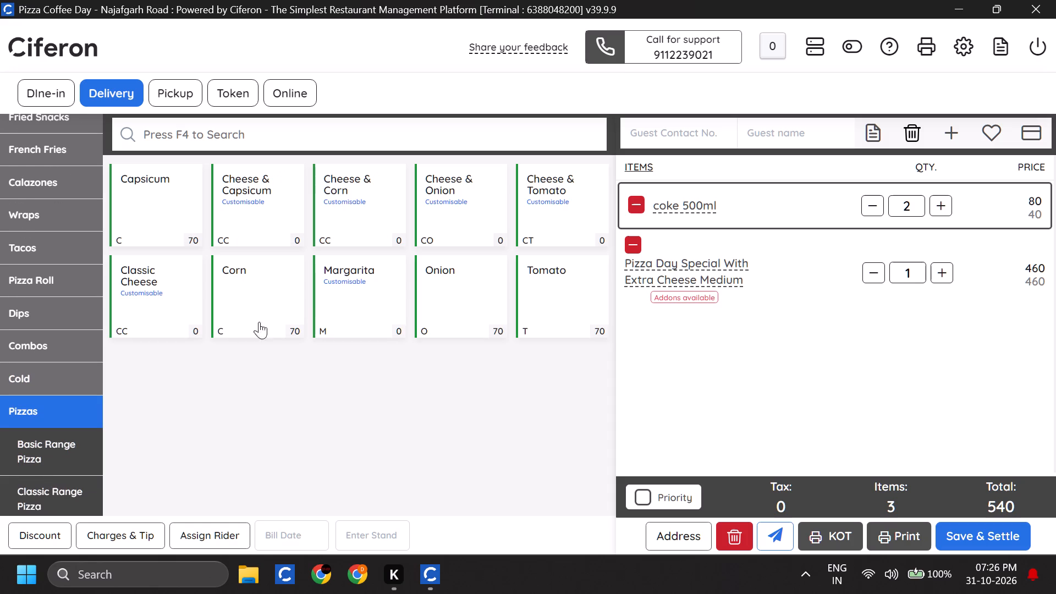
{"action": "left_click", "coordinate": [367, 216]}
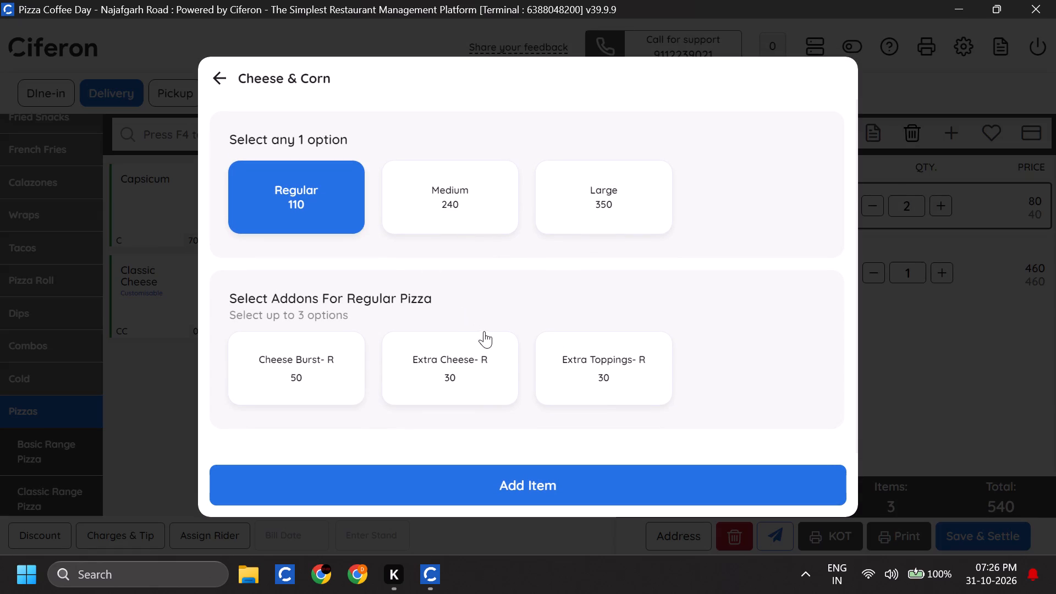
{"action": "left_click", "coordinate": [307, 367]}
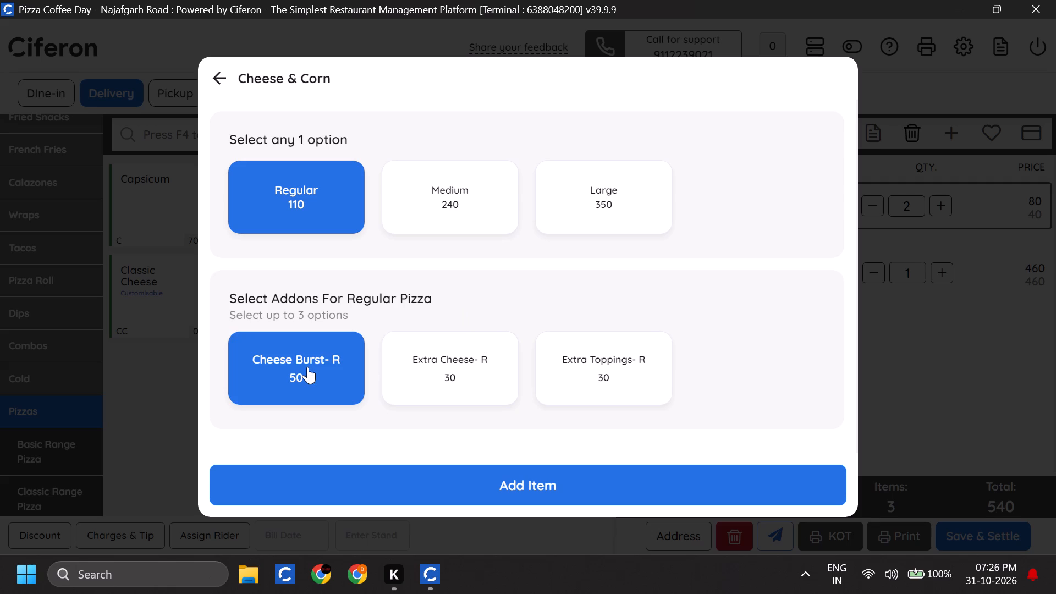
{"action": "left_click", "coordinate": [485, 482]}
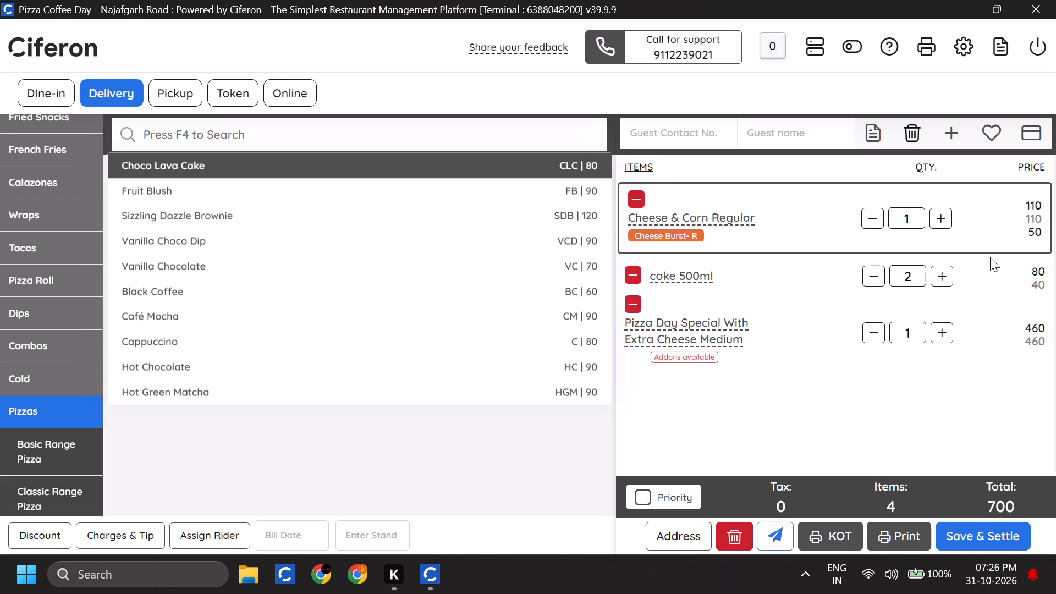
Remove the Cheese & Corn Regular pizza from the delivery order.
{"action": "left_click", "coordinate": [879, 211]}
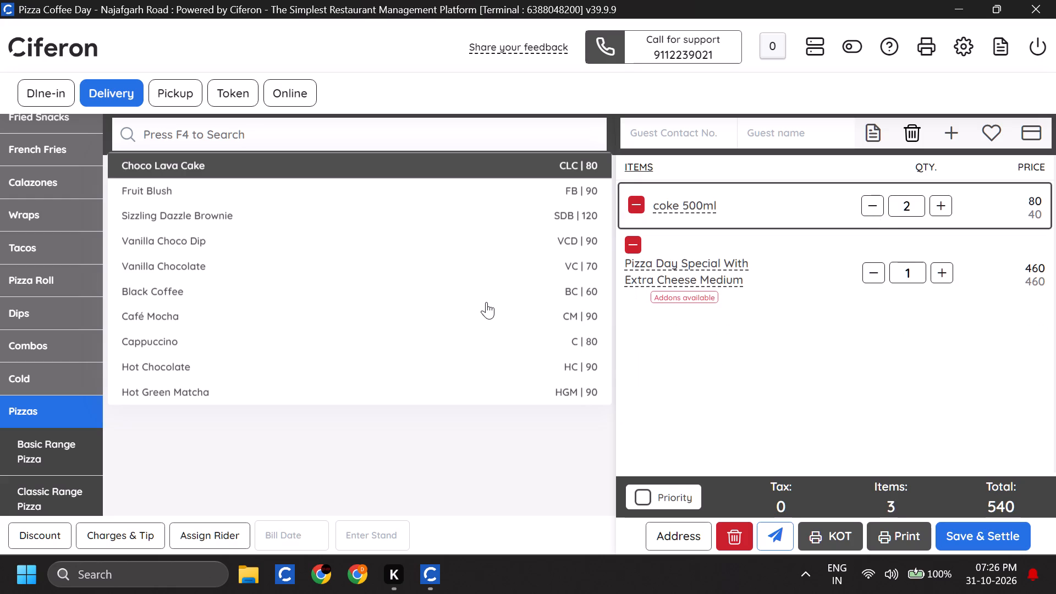
Add a Medium Cheese & Corn pizza from the Basic Range Pizza group with only the Cheese Burst- M add-on to the delivery order.
{"action": "left_click", "coordinate": [51, 447]}
{"action": "left_click", "coordinate": [348, 201]}
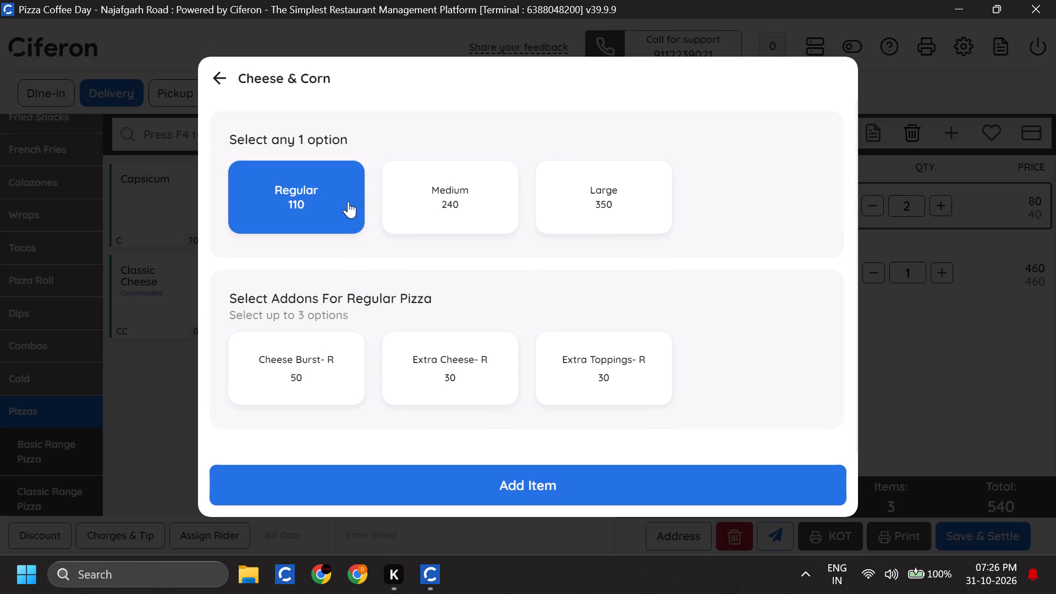
{"action": "left_click", "coordinate": [482, 207]}
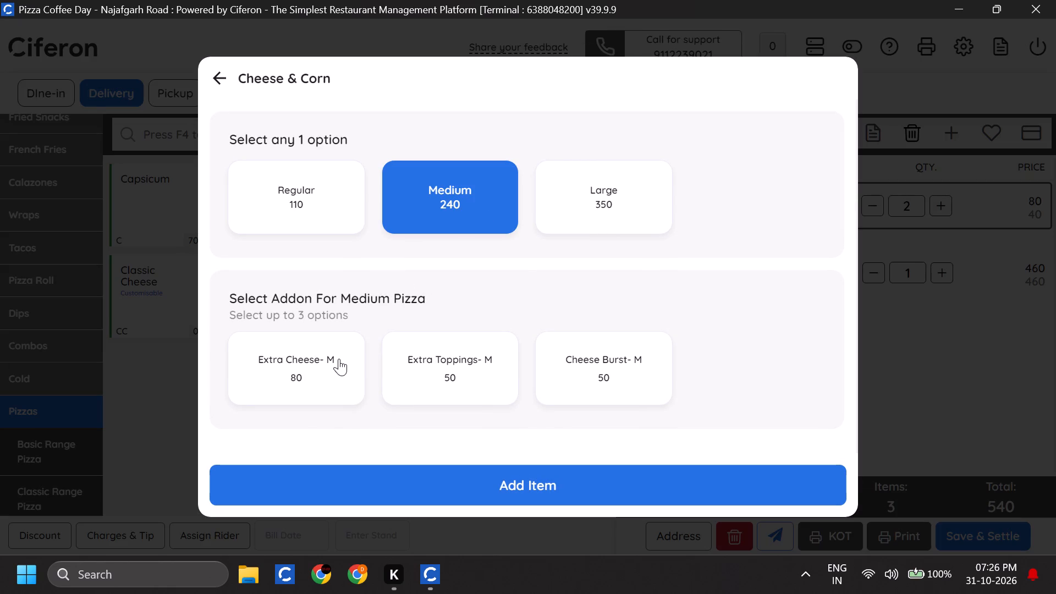
{"action": "left_click", "coordinate": [339, 359]}
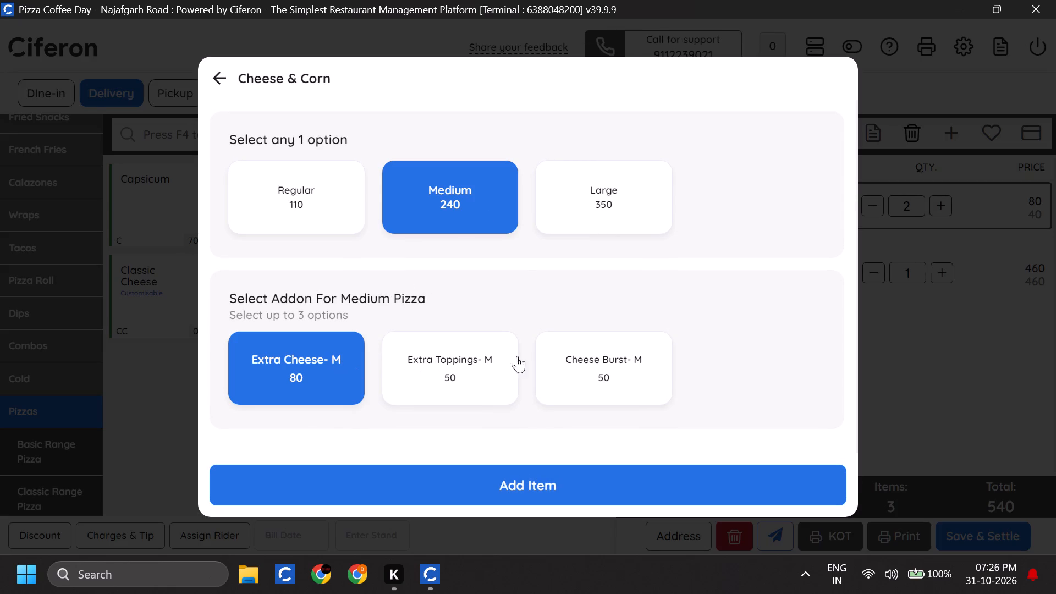
{"action": "left_click", "coordinate": [581, 370]}
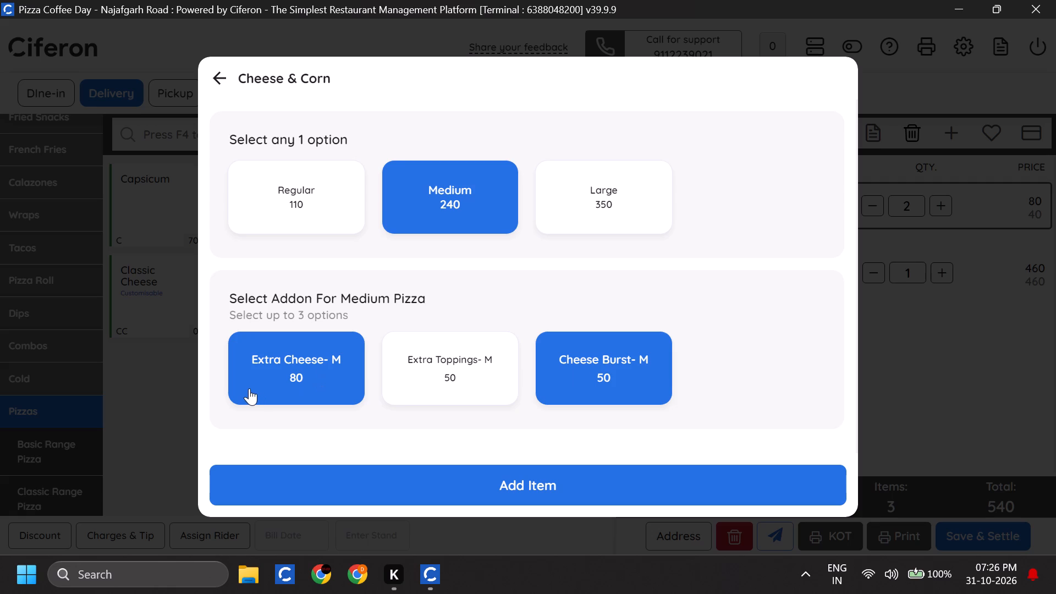
{"action": "left_click", "coordinate": [249, 388]}
{"action": "left_click", "coordinate": [287, 365]}
{"action": "left_click", "coordinate": [389, 494]}
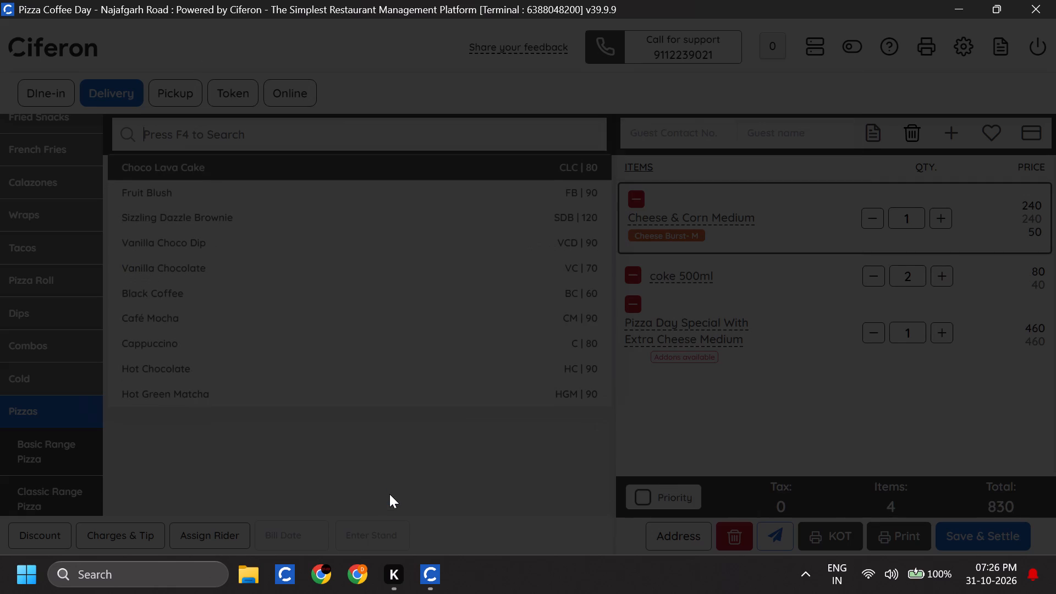
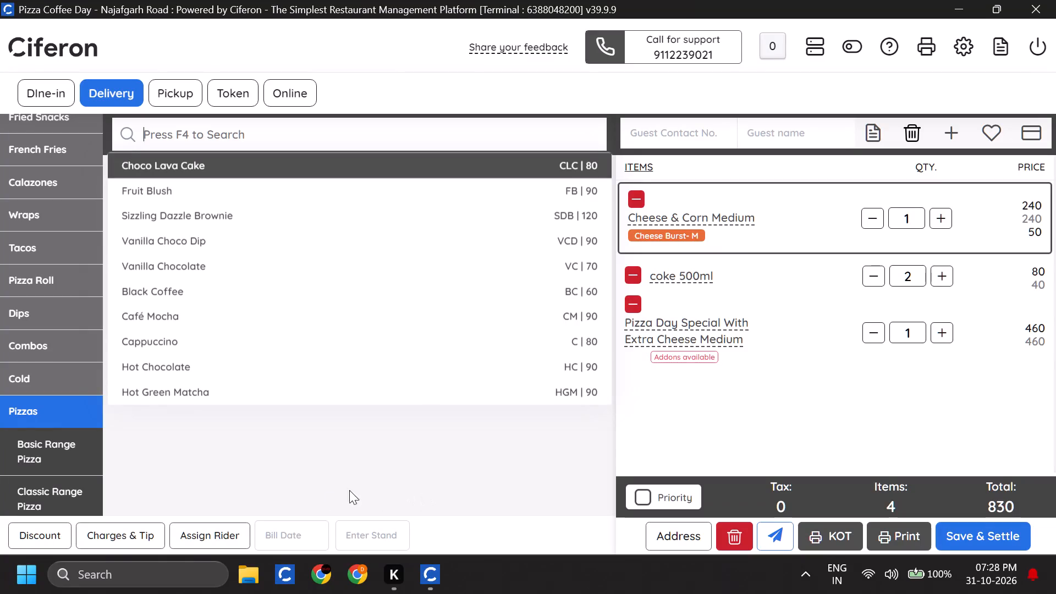
Send the delivery order to the kitchen as a KOT.
{"action": "left_click", "coordinate": [843, 536]}
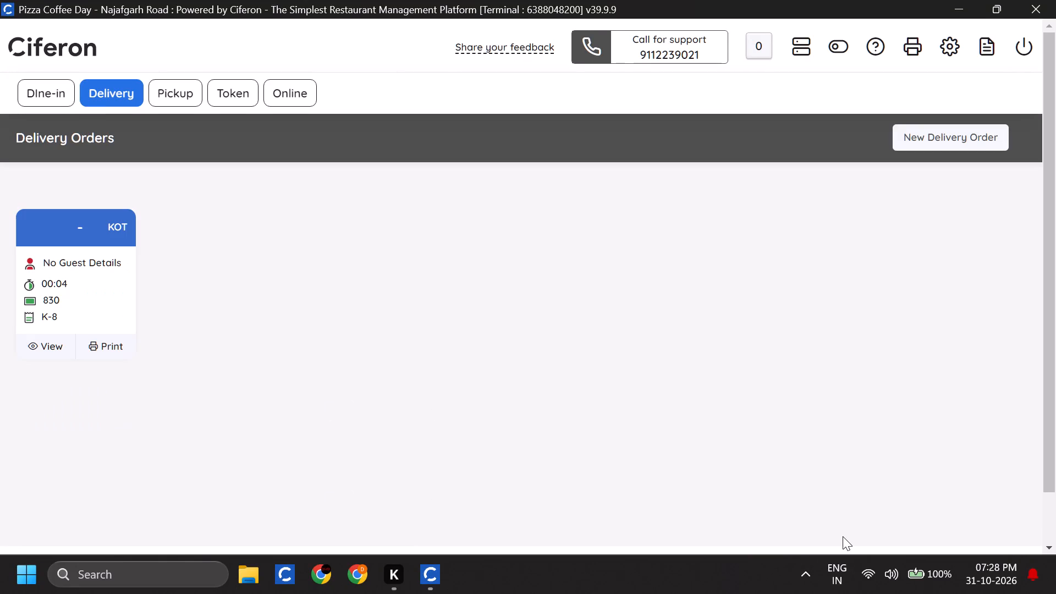
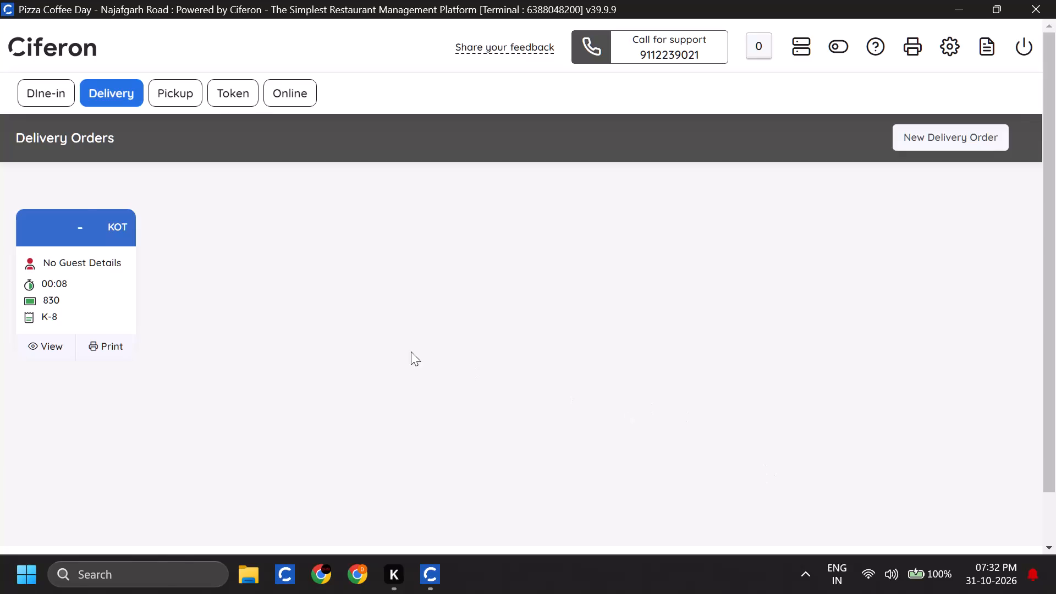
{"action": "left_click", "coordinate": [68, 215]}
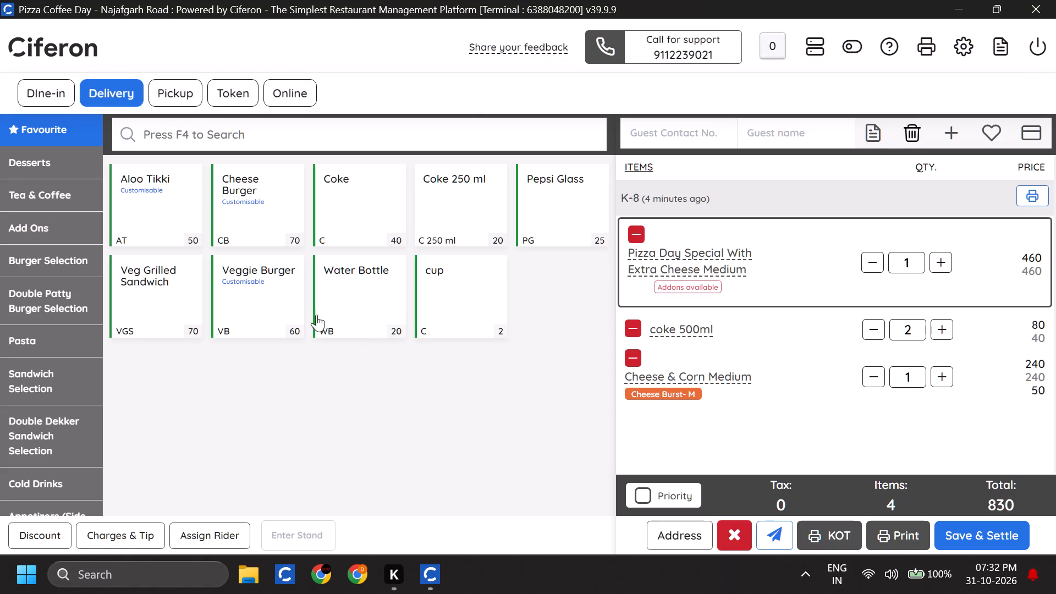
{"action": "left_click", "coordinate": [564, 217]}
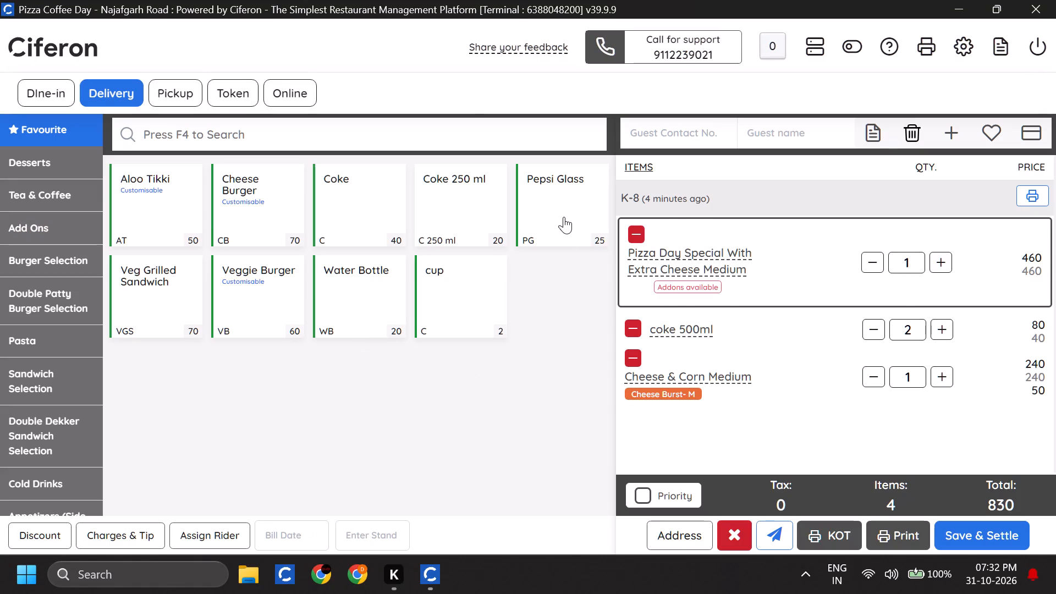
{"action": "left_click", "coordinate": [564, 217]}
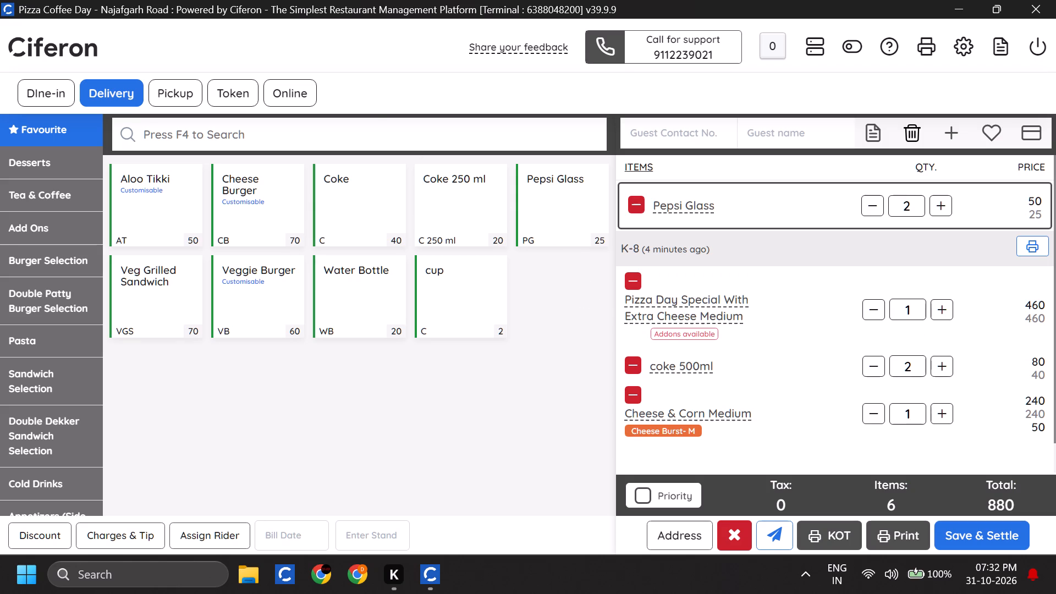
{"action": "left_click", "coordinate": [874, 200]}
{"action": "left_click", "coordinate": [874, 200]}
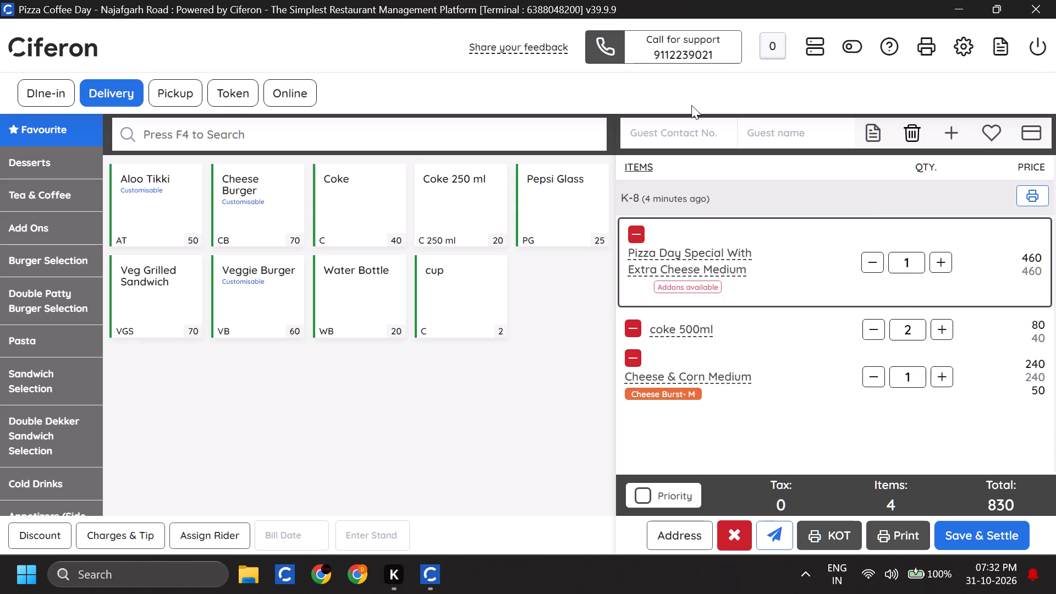
Open dine-in table D1's order and add two more Pepsi Glass, making the quantity 4.
{"action": "left_click", "coordinate": [25, 92]}
{"action": "left_click", "coordinate": [78, 182]}
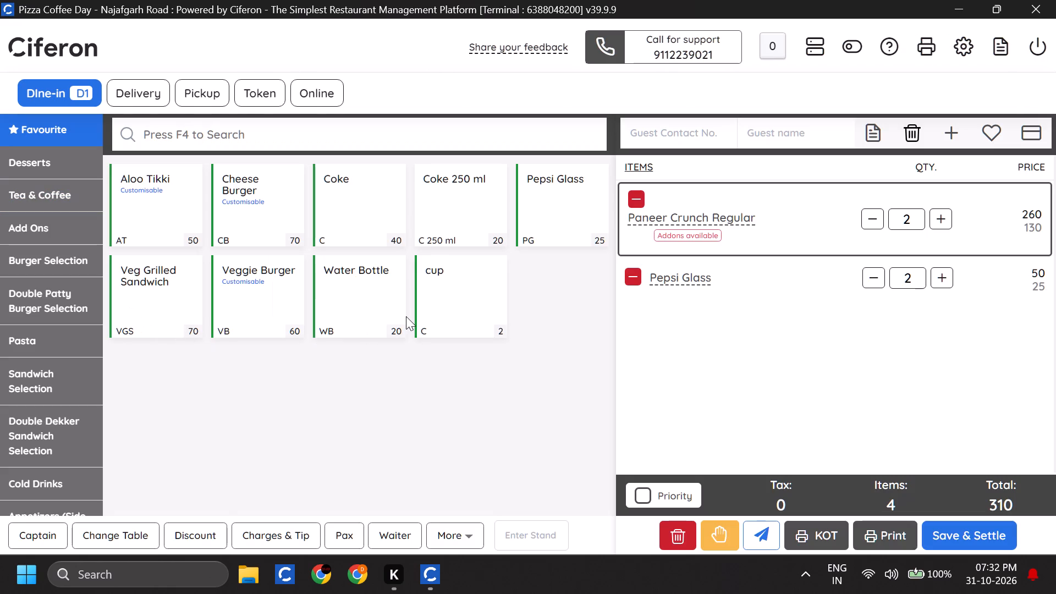
{"action": "left_click", "coordinate": [557, 230]}
{"action": "left_click", "coordinate": [557, 230]}
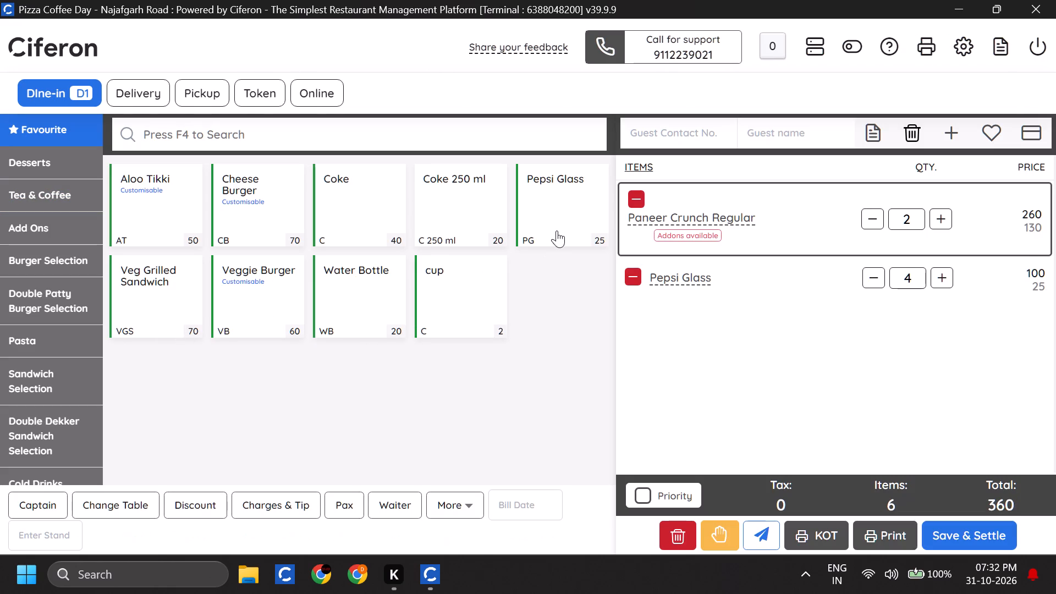
Add one White Sauce Pasta without add-ons from the Pasta category to table D1's order.
{"action": "scroll", "coordinate": [56, 344], "scroll_direction": "up", "scroll_amount": 1}
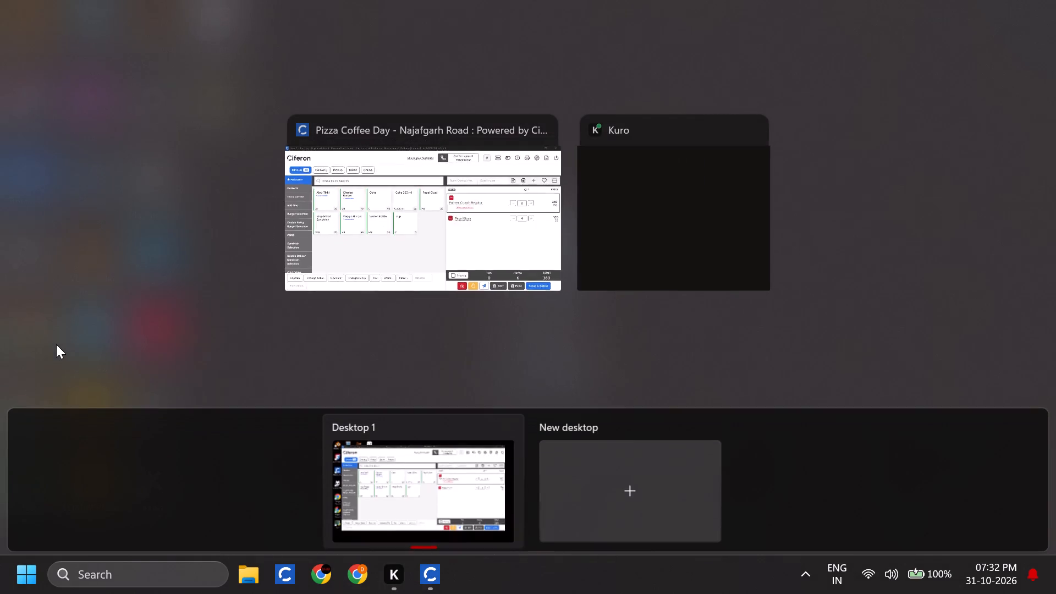
{"action": "scroll", "coordinate": [56, 344], "scroll_direction": "up", "scroll_amount": 2}
{"action": "left_click", "coordinate": [56, 344]}
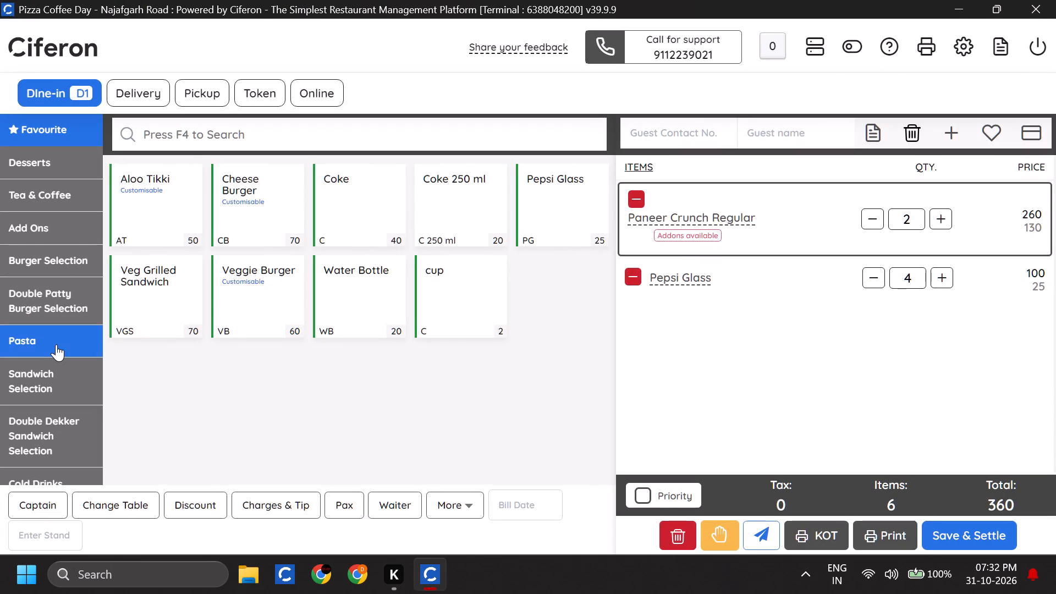
{"action": "left_click", "coordinate": [459, 219]}
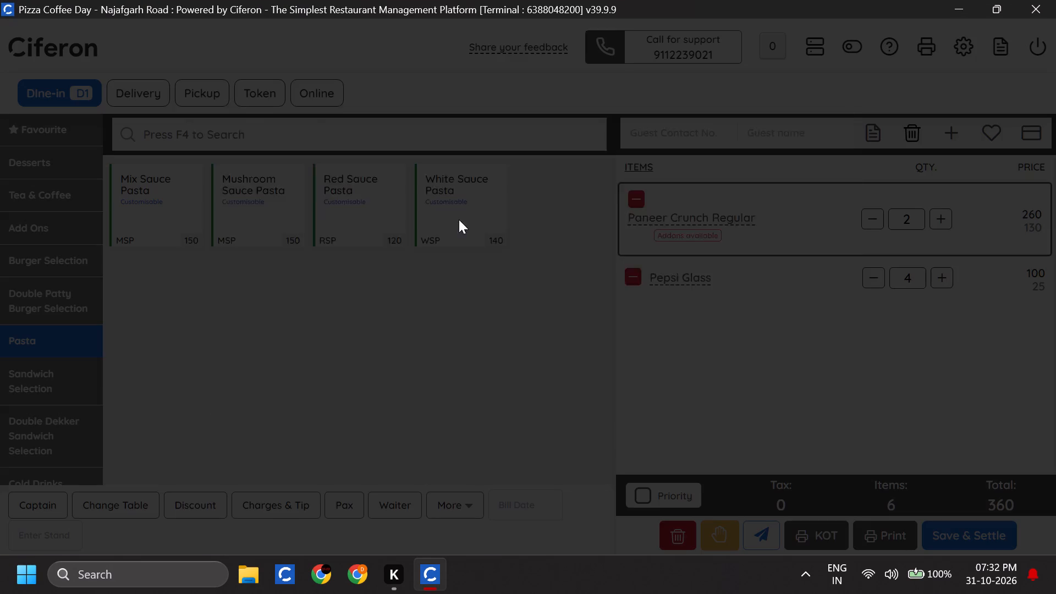
{"action": "left_click", "coordinate": [288, 399]}
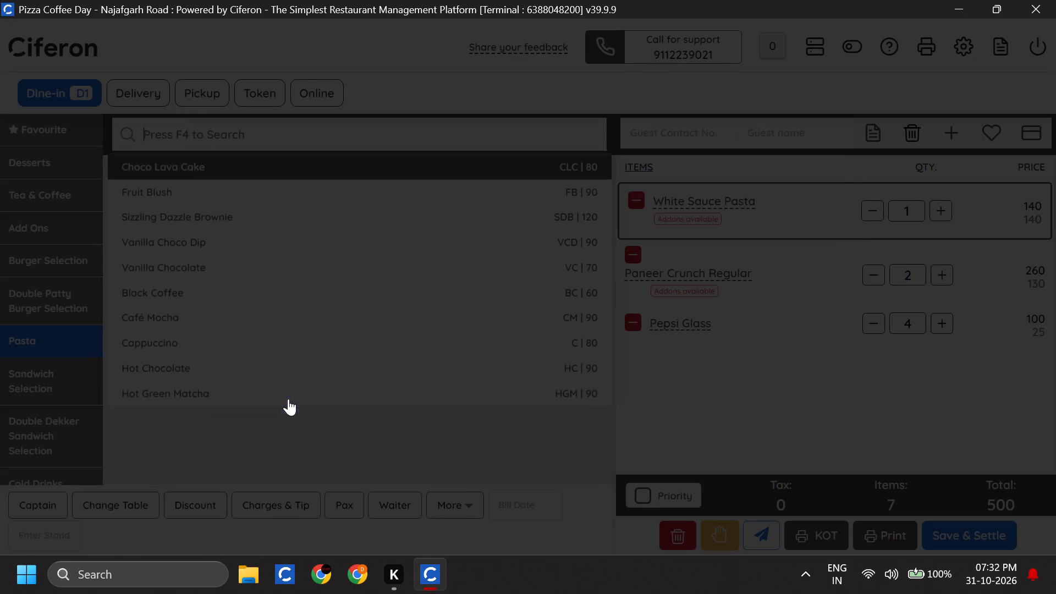
Add one Regular Cheese & Corn pizza without add-ons from the Basic Range Pizza category to table D1's order.
{"action": "scroll", "coordinate": [28, 389], "scroll_direction": "down", "scroll_amount": 7}
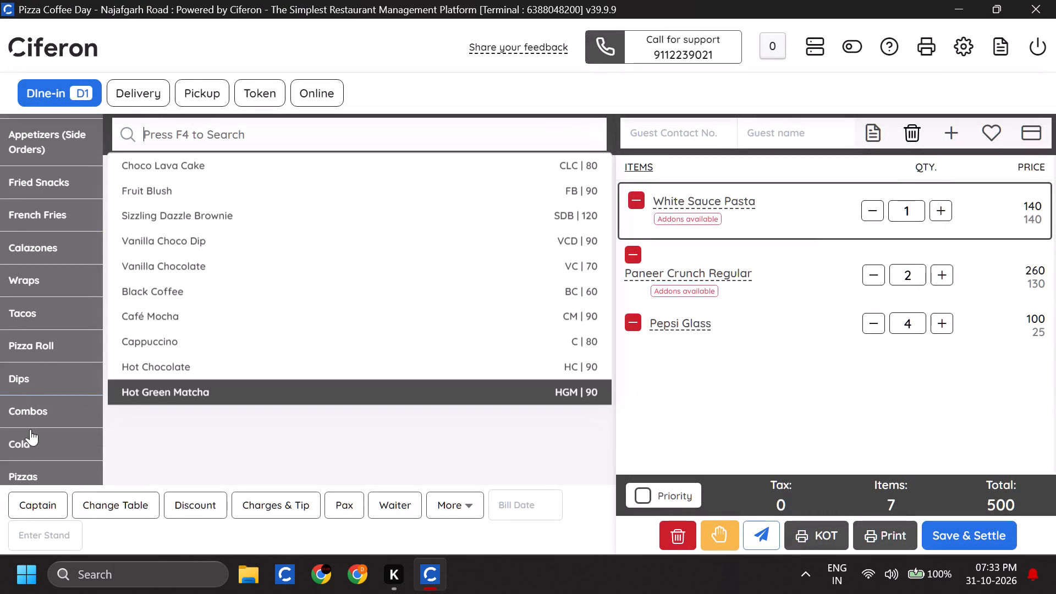
{"action": "left_click", "coordinate": [31, 463]}
{"action": "scroll", "coordinate": [31, 463], "scroll_direction": "down", "scroll_amount": 2}
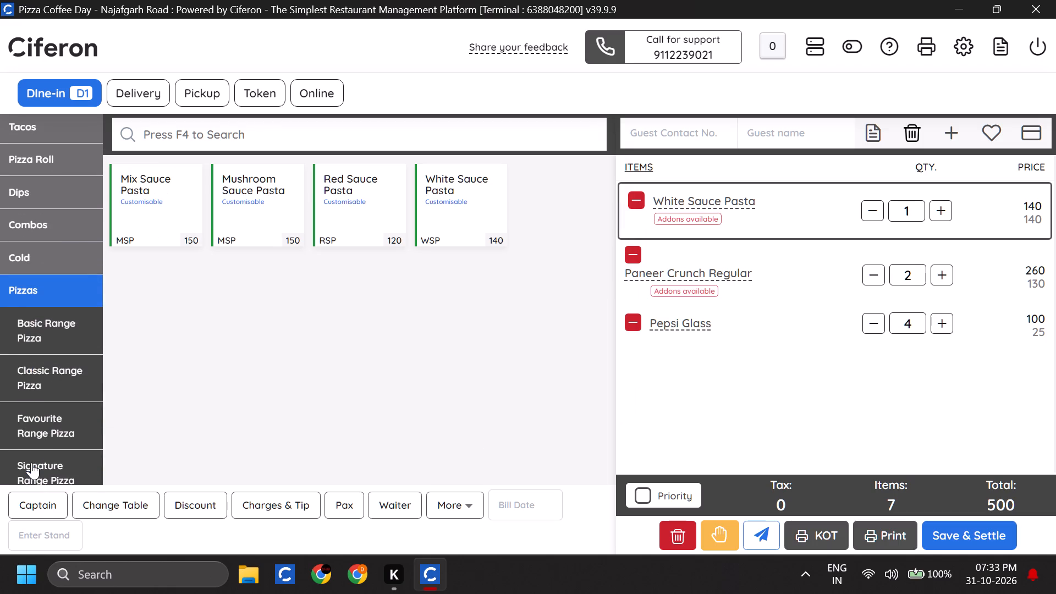
{"action": "scroll", "coordinate": [31, 463], "scroll_direction": "down", "scroll_amount": 1}
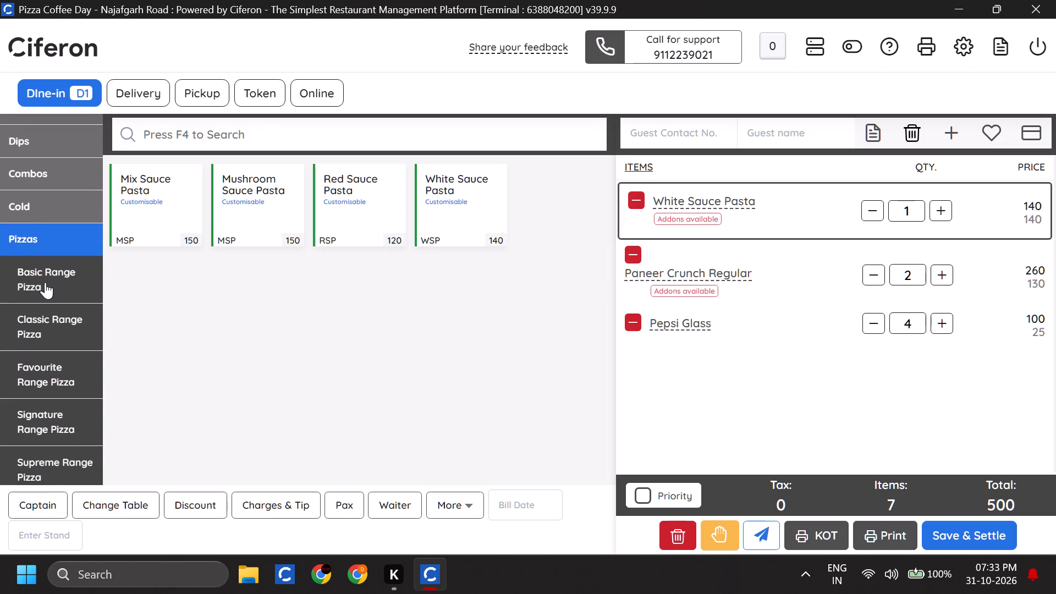
{"action": "left_click", "coordinate": [45, 282]}
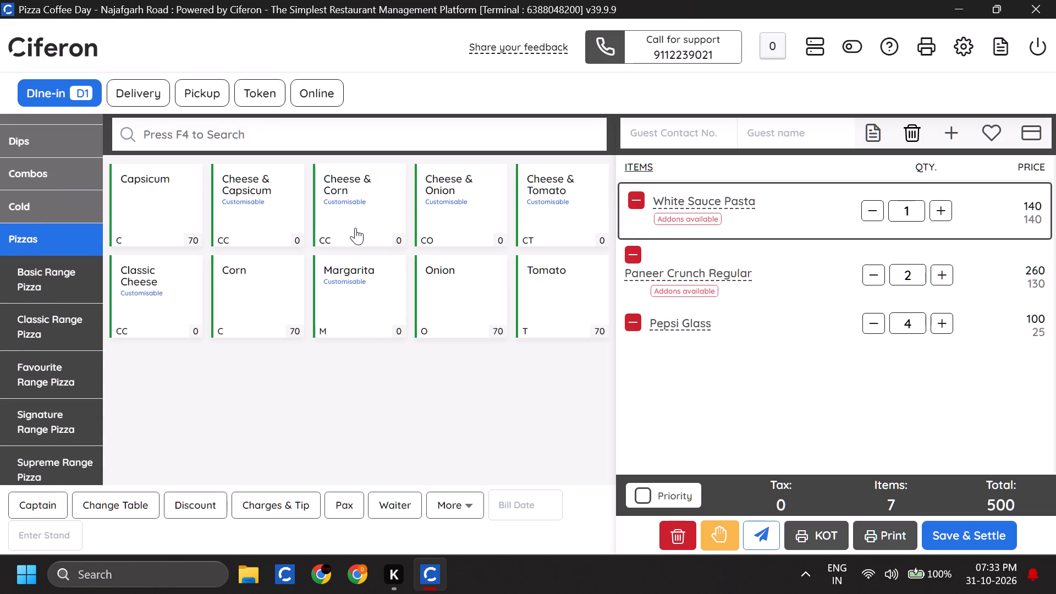
{"action": "left_click", "coordinate": [355, 228]}
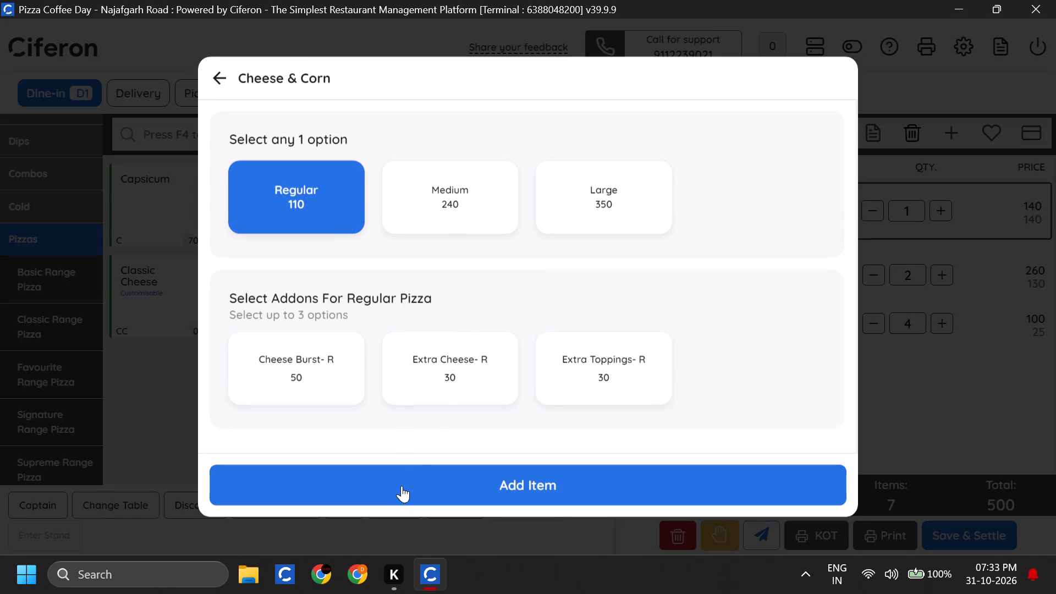
{"action": "left_click", "coordinate": [400, 488]}
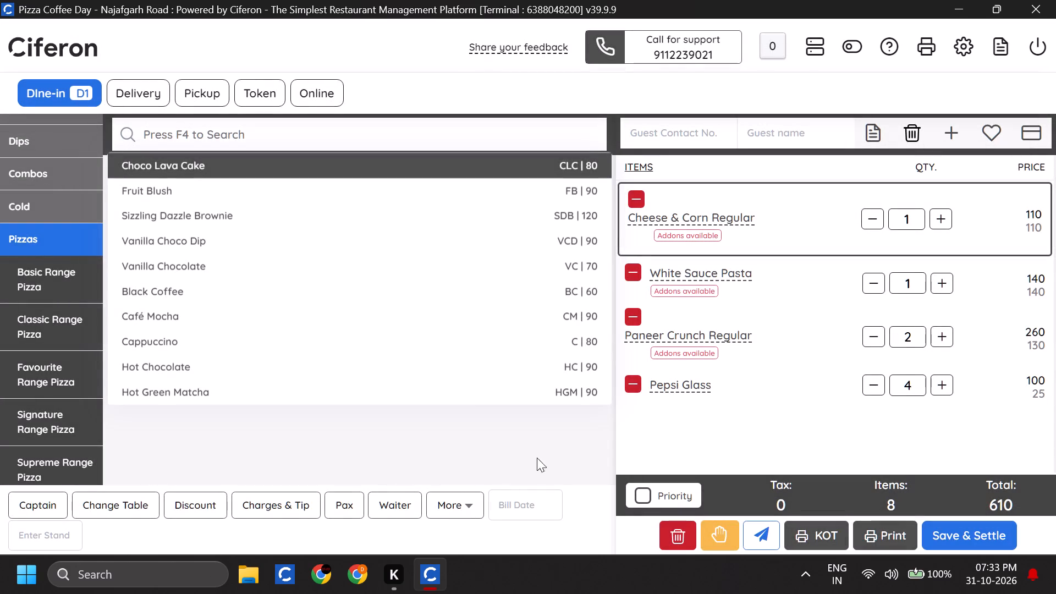
Send table D1's order to the kitchen as a KOT.
{"action": "left_click", "coordinate": [822, 521]}
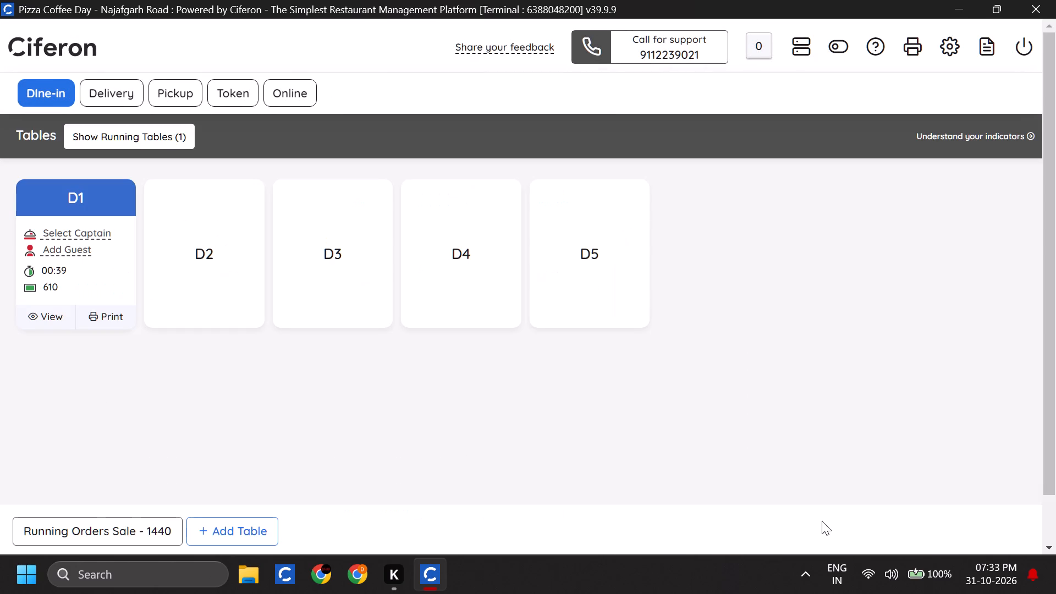